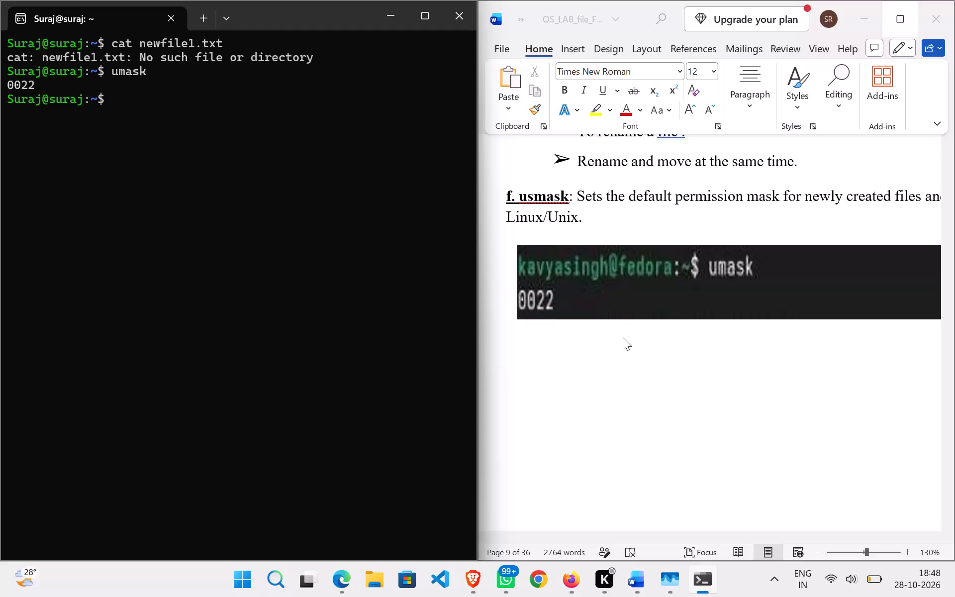
In the Word document, cut the old umask terminal screenshot below the "f. usmask" description.
{"action": "left_click", "coordinate": [622, 334]}
{"action": "left_click", "coordinate": [607, 292]}
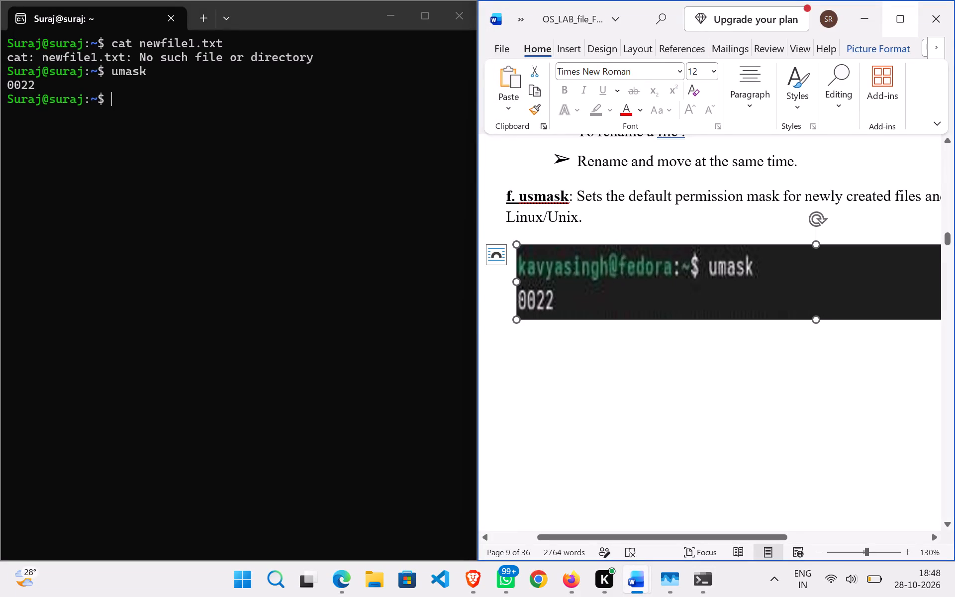
{"action": "right_click", "coordinate": [602, 267]}
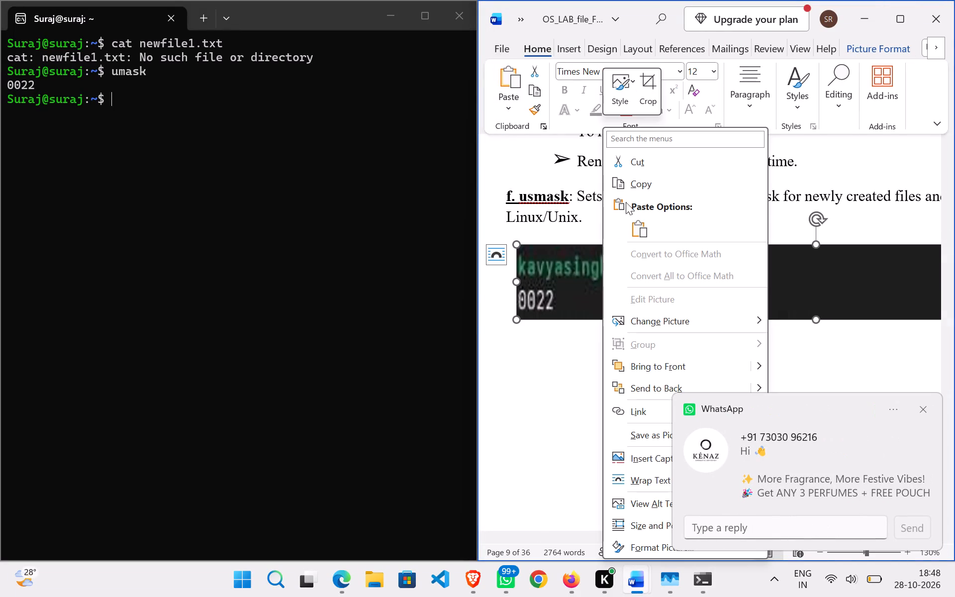
{"action": "left_click", "coordinate": [636, 161]}
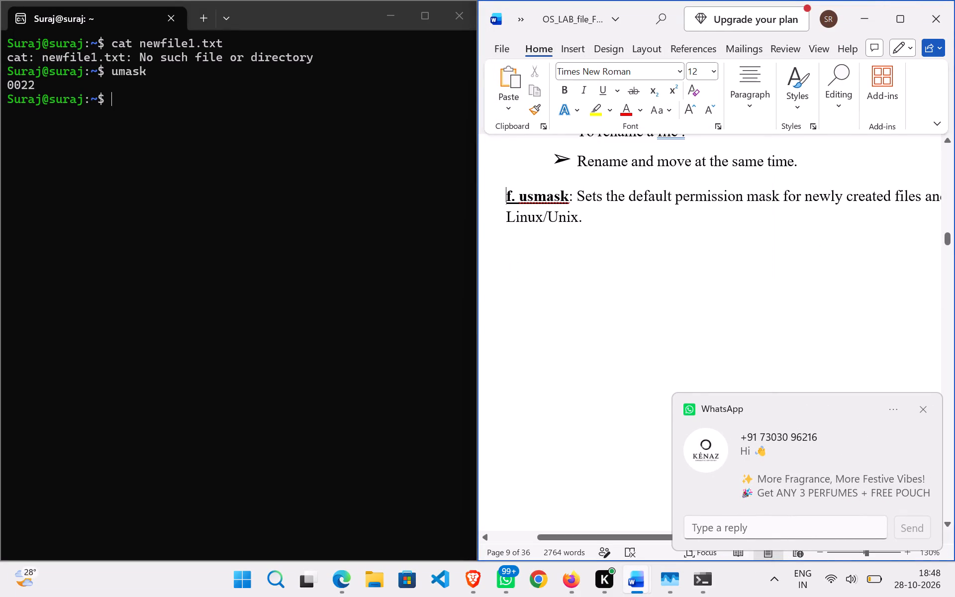
Maximize the document window and open the Insert Picture dialog to choose a replacement screenshot stored on this device.
{"action": "left_click", "coordinate": [567, 46]}
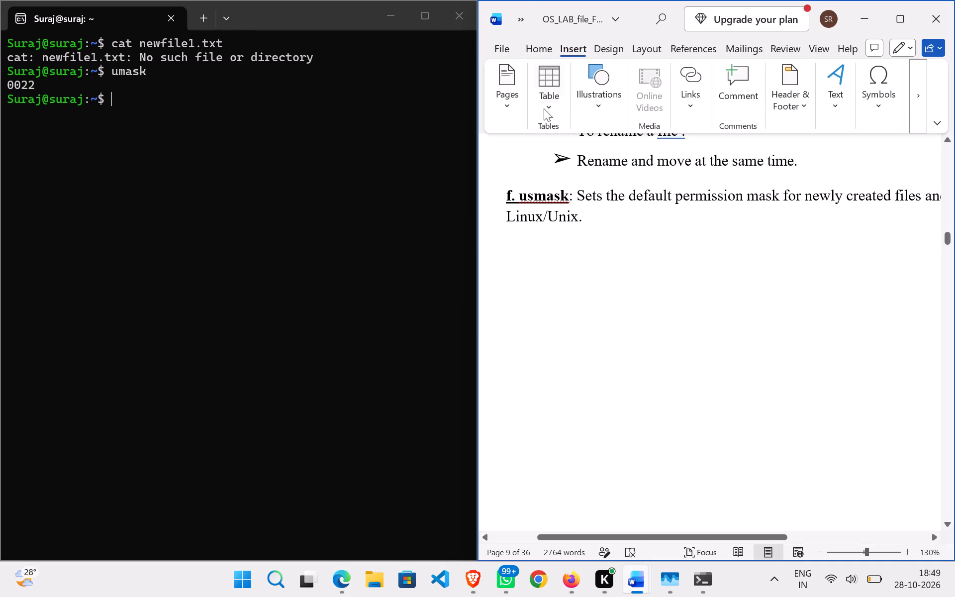
{"action": "left_click", "coordinate": [913, 12]}
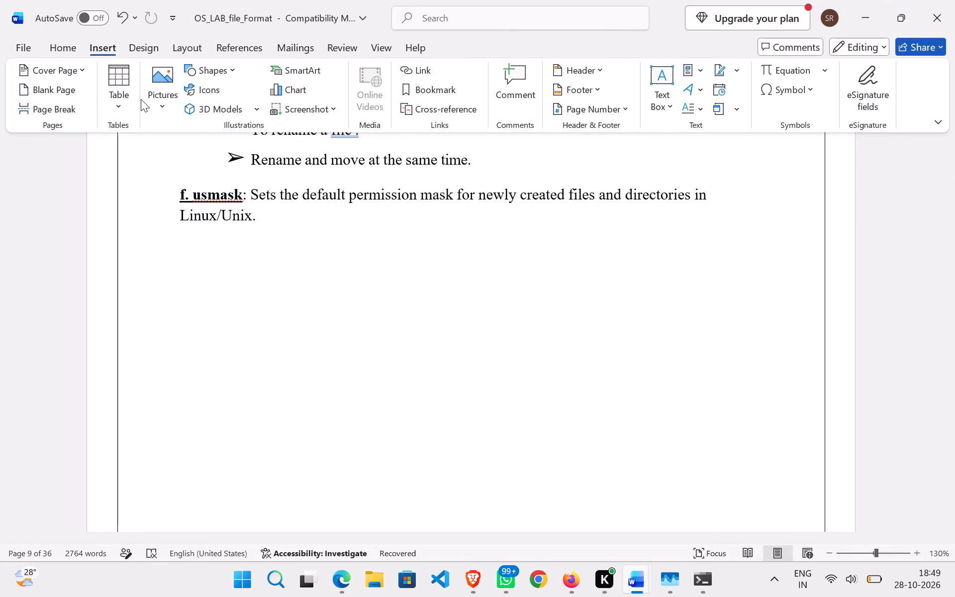
{"action": "left_click", "coordinate": [149, 104]}
{"action": "left_click", "coordinate": [186, 150]}
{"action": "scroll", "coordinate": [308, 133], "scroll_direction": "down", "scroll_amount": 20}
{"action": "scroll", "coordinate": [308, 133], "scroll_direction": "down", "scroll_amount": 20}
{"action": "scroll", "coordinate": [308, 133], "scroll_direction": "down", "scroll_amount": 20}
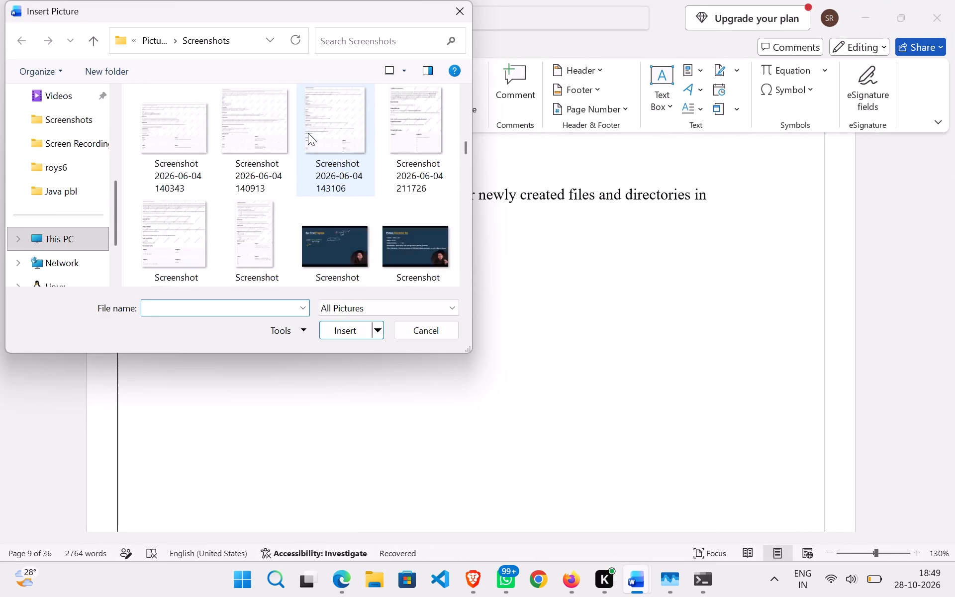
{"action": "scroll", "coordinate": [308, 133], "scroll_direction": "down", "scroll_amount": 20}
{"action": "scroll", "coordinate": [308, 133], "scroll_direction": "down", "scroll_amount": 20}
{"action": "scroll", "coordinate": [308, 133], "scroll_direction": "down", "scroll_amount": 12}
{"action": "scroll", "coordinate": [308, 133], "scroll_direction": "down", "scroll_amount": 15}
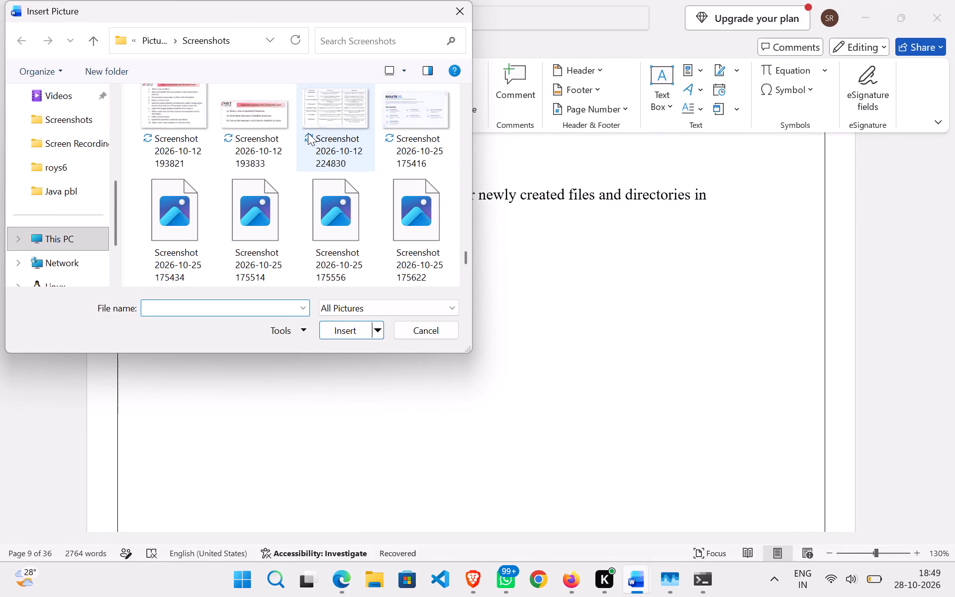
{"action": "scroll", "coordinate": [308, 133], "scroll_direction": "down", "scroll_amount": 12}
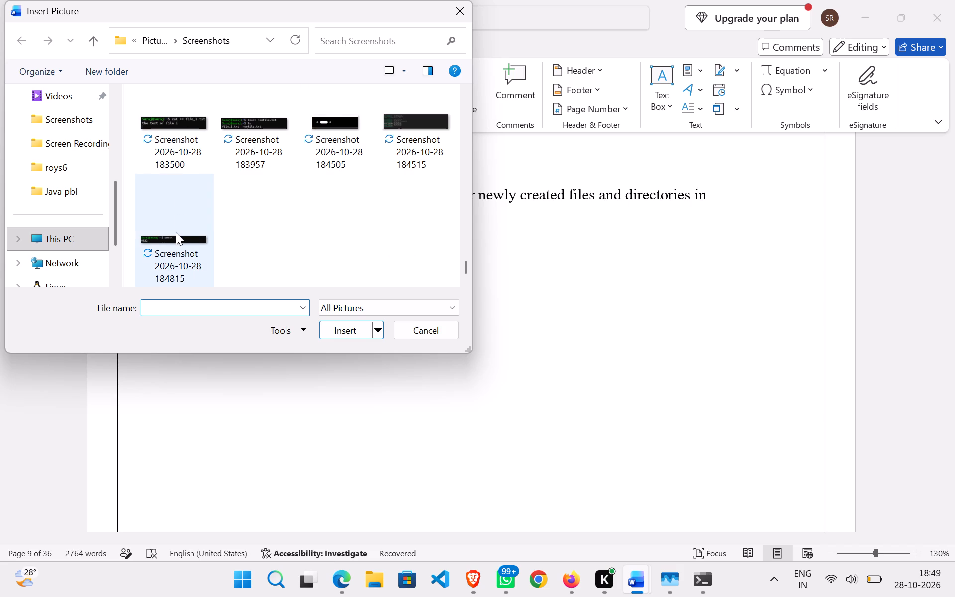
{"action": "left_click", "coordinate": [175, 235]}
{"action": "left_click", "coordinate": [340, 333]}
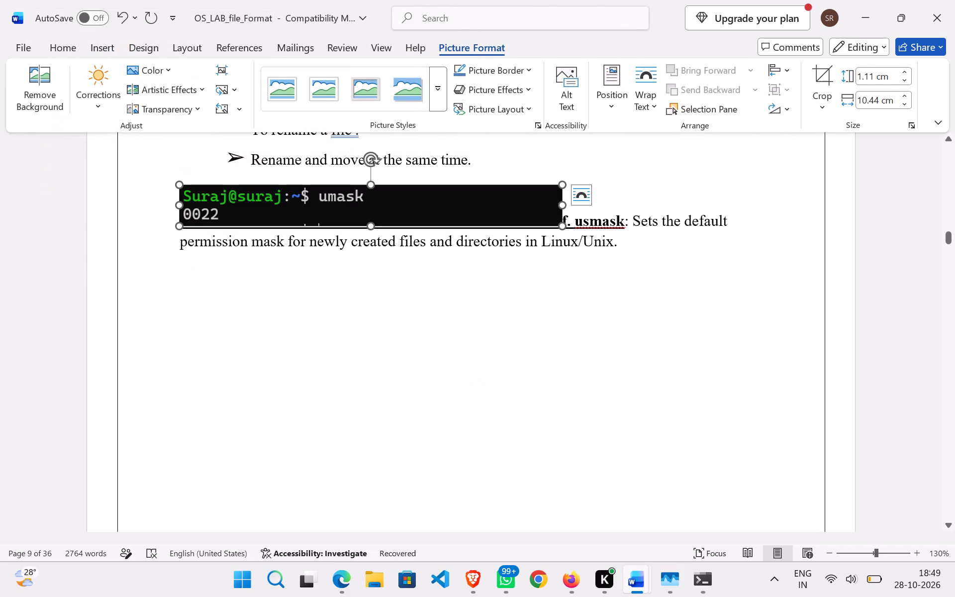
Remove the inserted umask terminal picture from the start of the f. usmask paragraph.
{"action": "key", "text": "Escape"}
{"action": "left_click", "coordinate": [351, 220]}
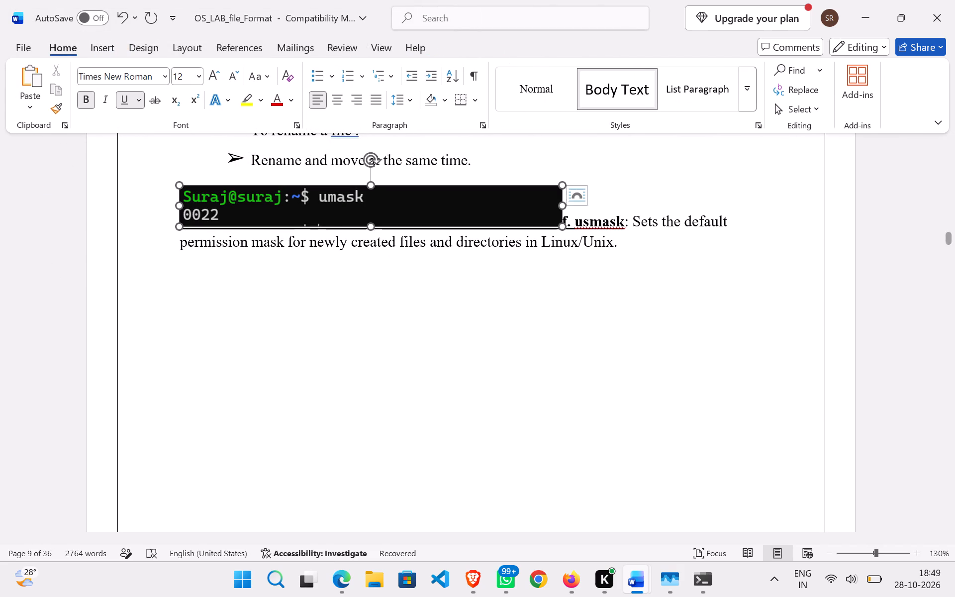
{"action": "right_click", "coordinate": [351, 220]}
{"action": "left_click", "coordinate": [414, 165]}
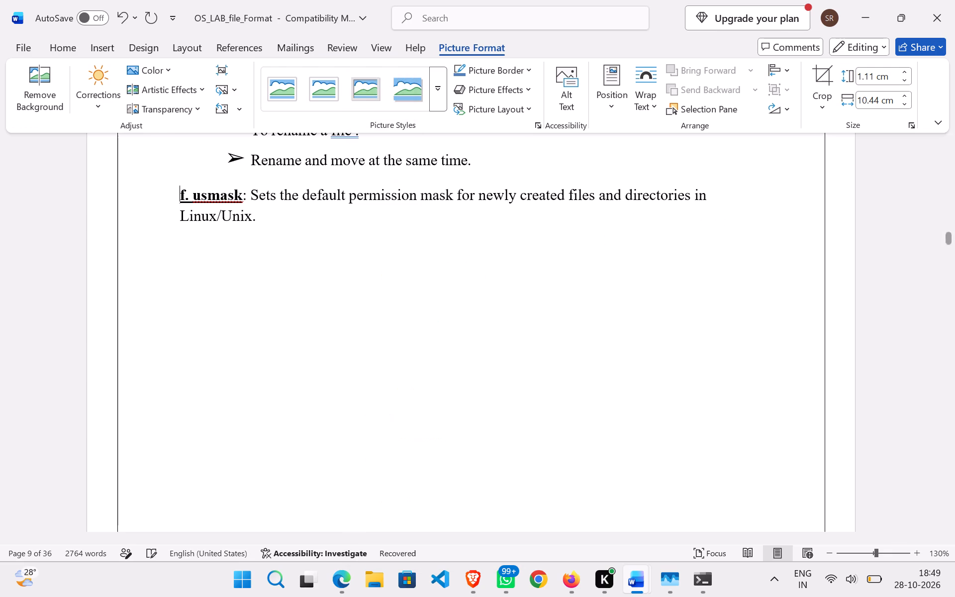
Add several blank lines below the usmask description, after "Linux/Unix.".
{"action": "left_click", "coordinate": [302, 228]}
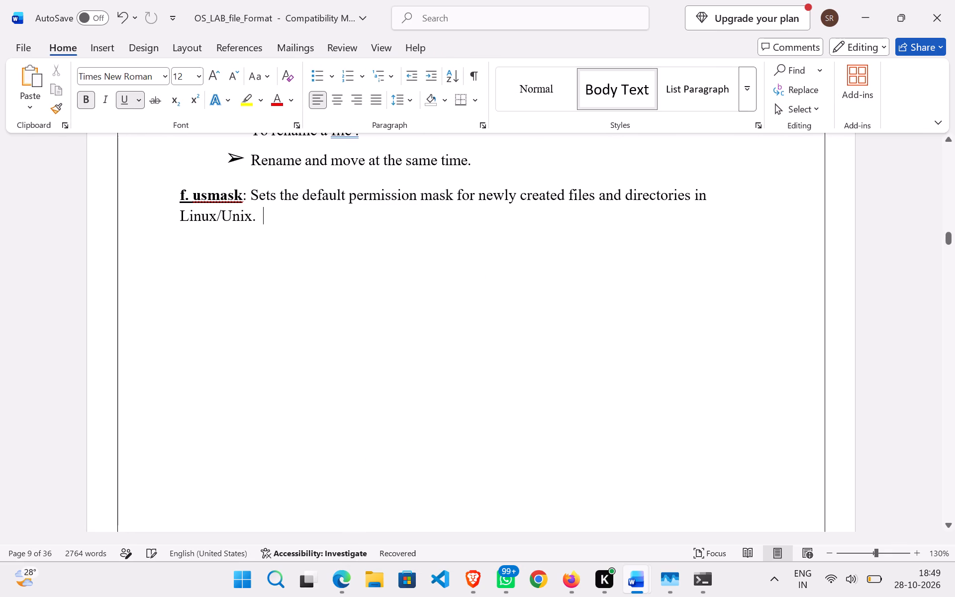
{"action": "key", "text": "Return"}
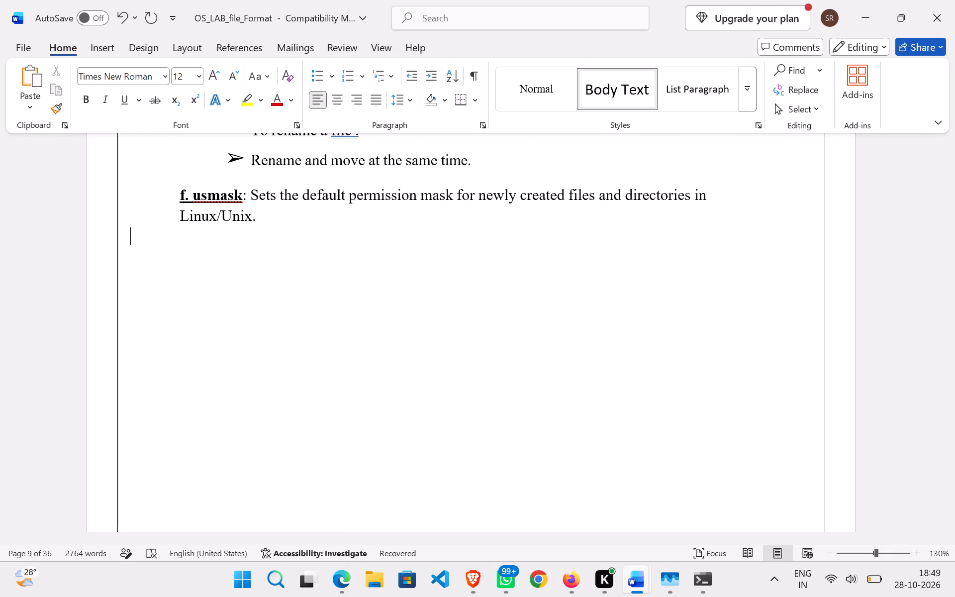
{"action": "key", "text": "Return"}
{"action": "key", "text": "space"}
{"action": "key", "text": "space"}
{"action": "key", "text": "space"}
{"action": "key", "text": "Return"}
{"action": "key", "text": "Return"}
Indent the second blank line below the usmask description with spaces to align with the paragraph's text.
{"action": "key", "text": "Up"}
{"action": "key", "text": "Up"}
{"action": "key", "text": "Right"}
{"action": "key", "text": "Up"}
{"action": "key", "text": "Up"}
{"action": "key", "text": "Down"}
{"action": "key", "text": "space"}
{"action": "key", "text": "space"}
{"action": "key", "text": "space"}
{"action": "key", "text": "space"}
{"action": "key", "text": "space"}
{"action": "key", "text": "space"}
{"action": "key", "text": "space"}
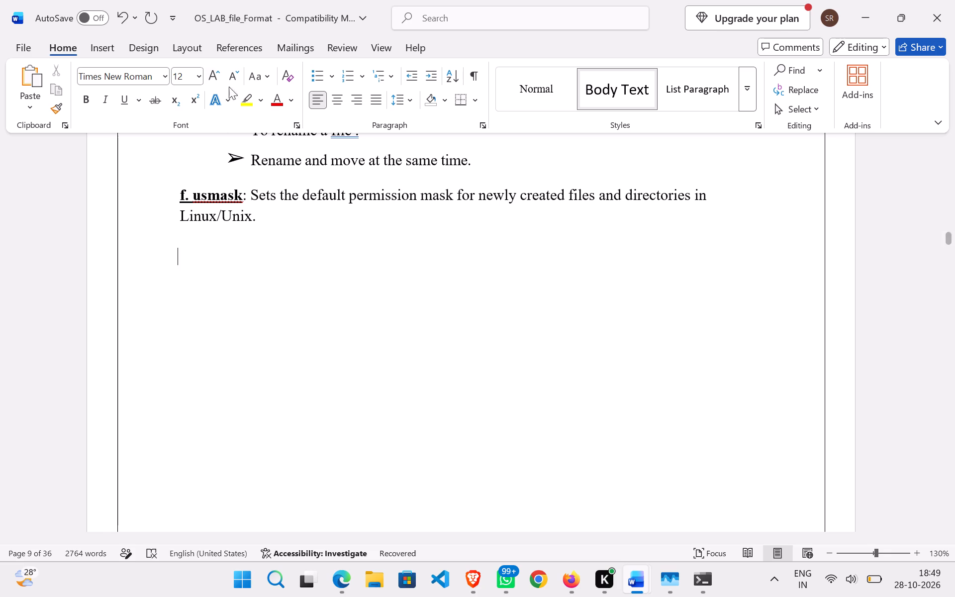
{"action": "left_click", "coordinate": [102, 50]}
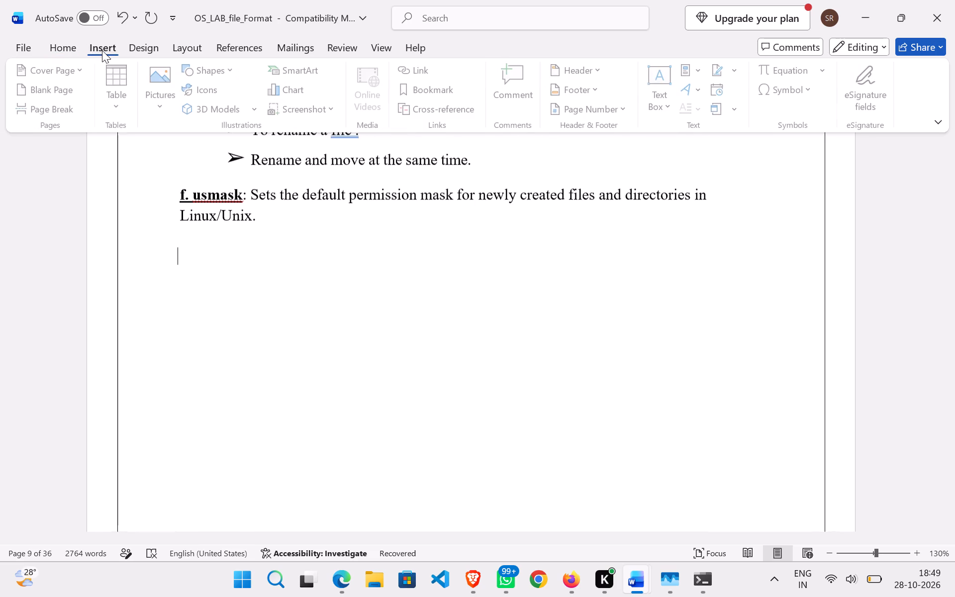
{"action": "left_click", "coordinate": [163, 94]}
{"action": "left_click", "coordinate": [184, 149]}
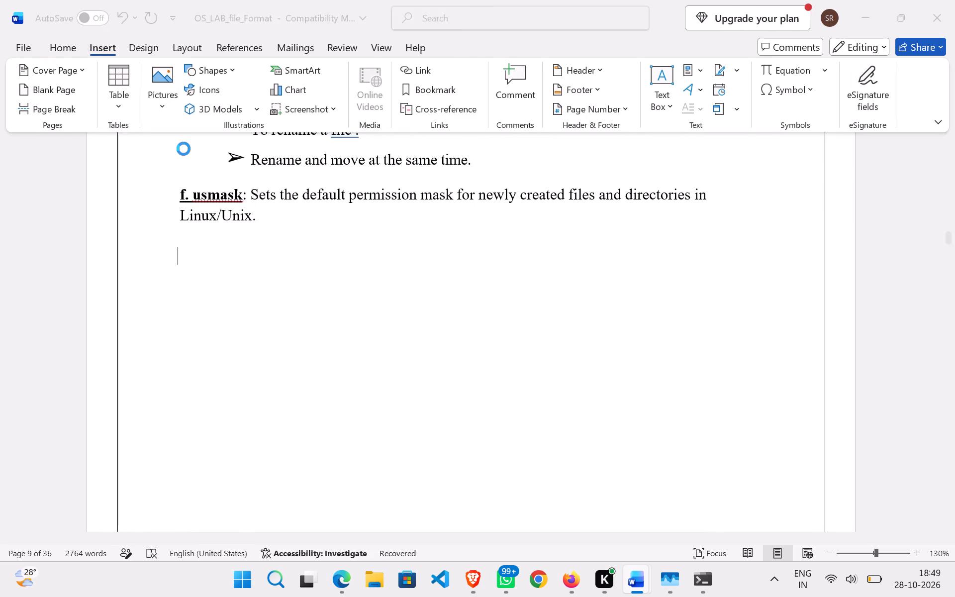
{"action": "left_click_drag", "start_coordinate": [466, 103], "coordinate": [460, 240]}
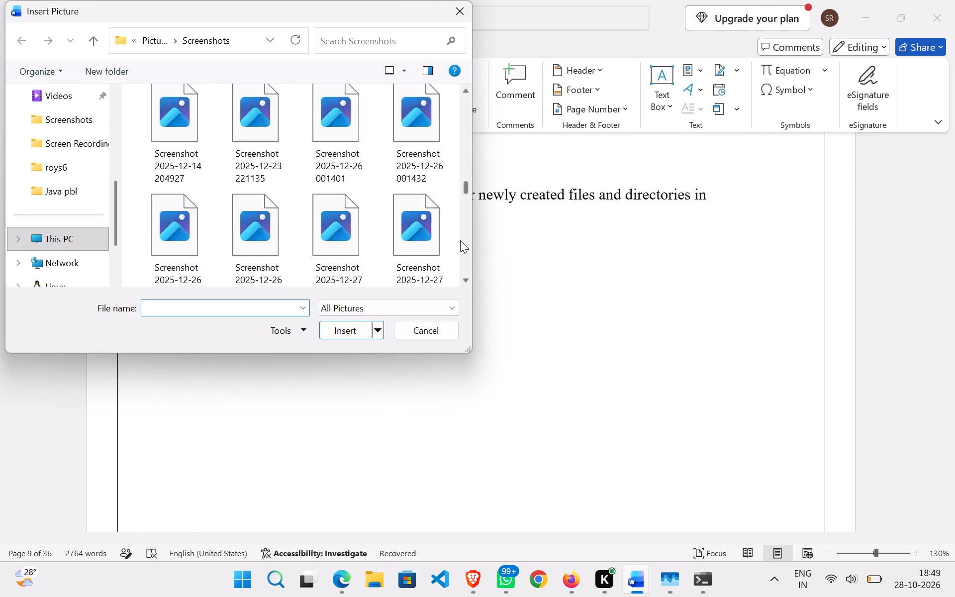
{"action": "left_click_drag", "start_coordinate": [460, 240], "coordinate": [464, 291]}
{"action": "left_click", "coordinate": [169, 237]}
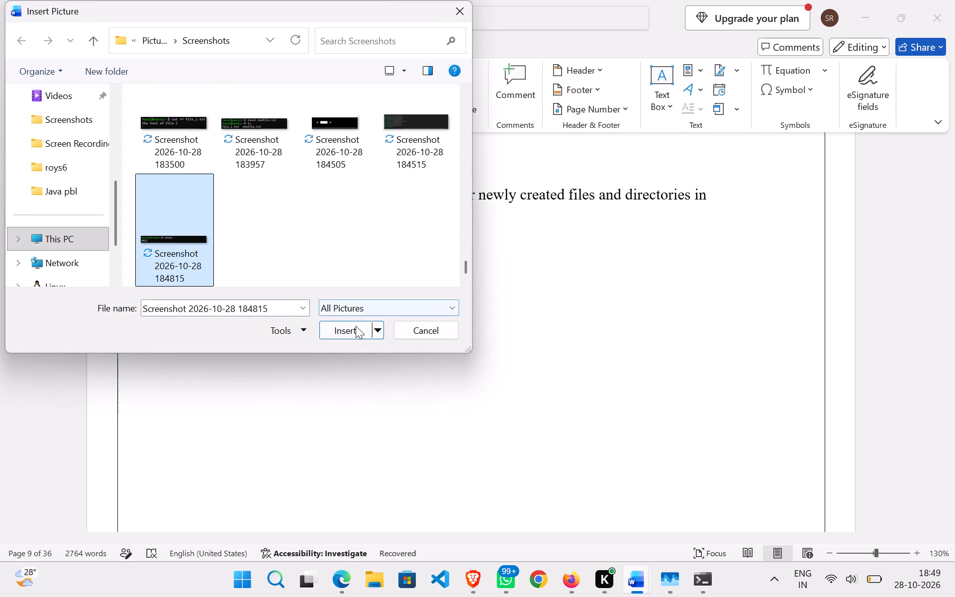
{"action": "left_click", "coordinate": [353, 329]}
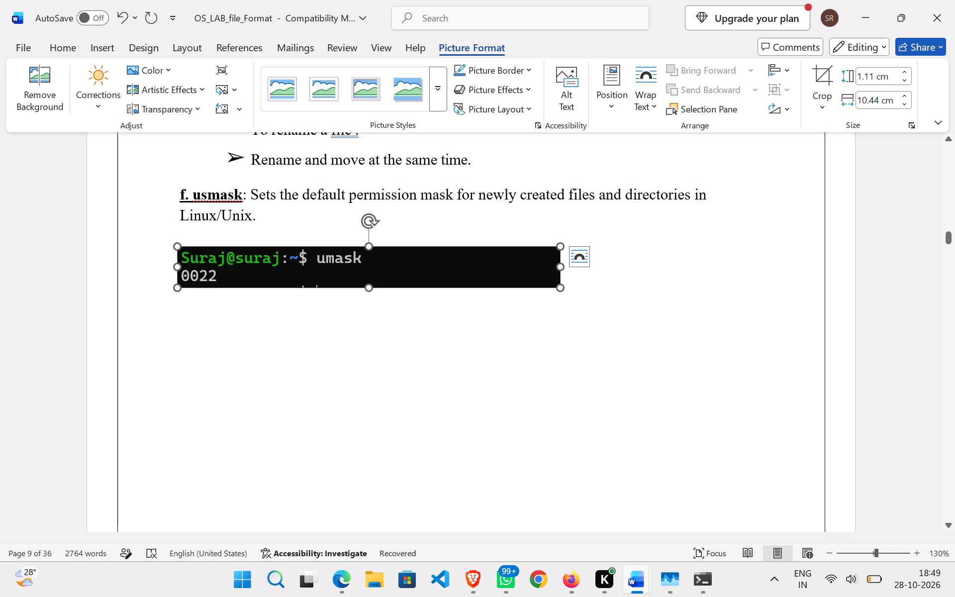
{"action": "left_click", "coordinate": [386, 353]}
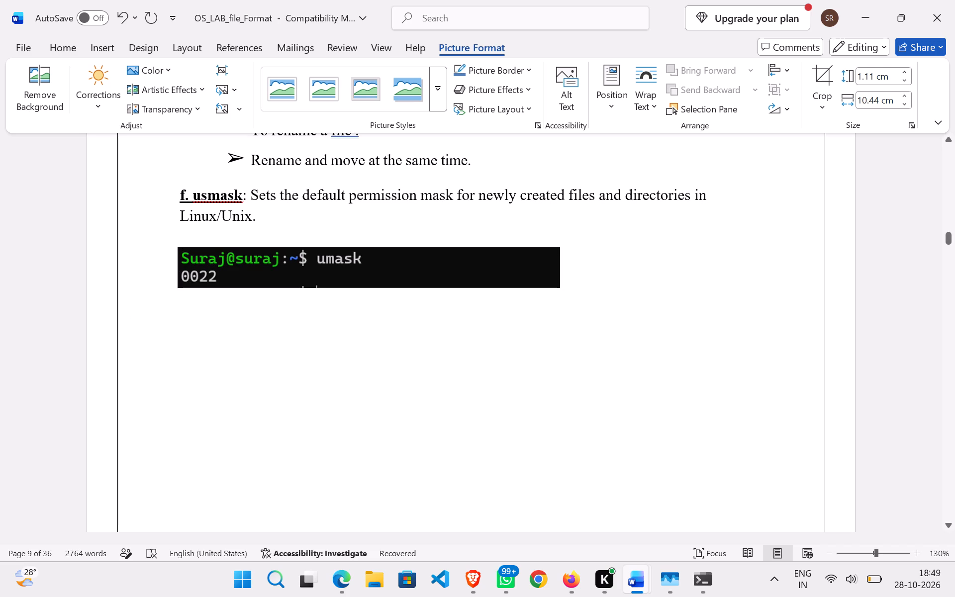
Go to the "Create, view and navigate directories" section and arrange the document side by side with the terminal.
{"action": "scroll", "coordinate": [403, 350], "scroll_direction": "down", "scroll_amount": 1}
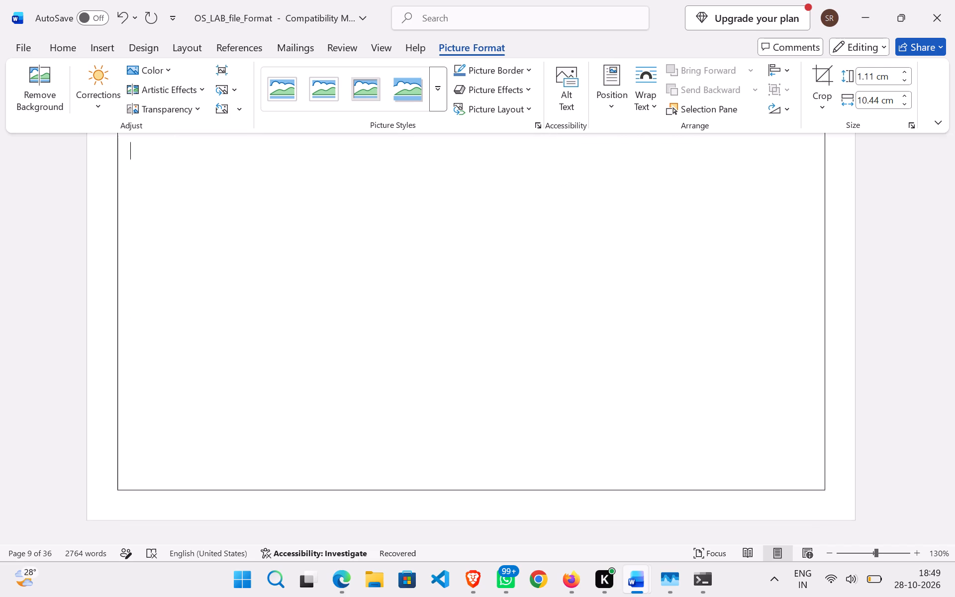
{"action": "scroll", "coordinate": [403, 350], "scroll_direction": "down", "scroll_amount": 3}
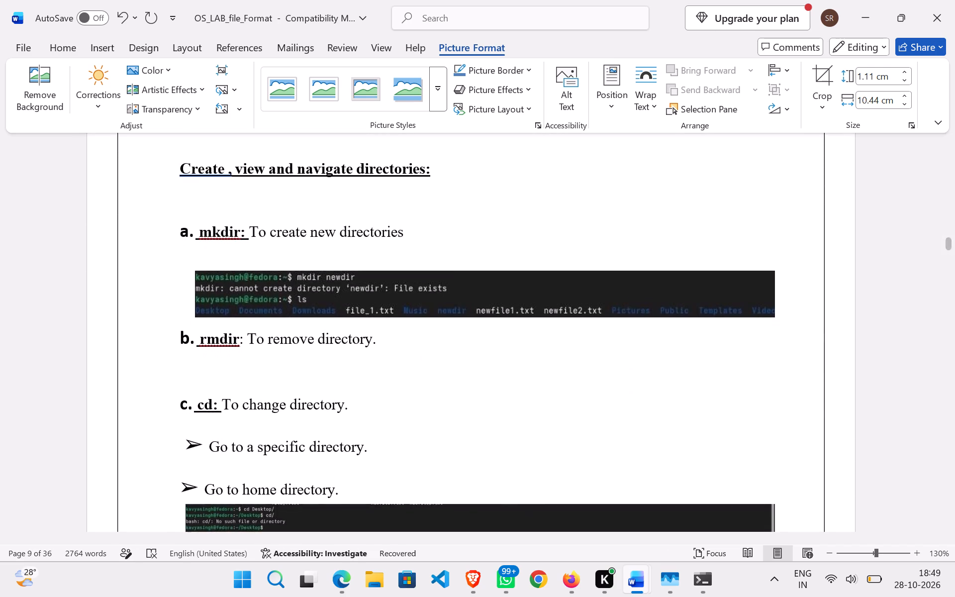
{"action": "scroll", "coordinate": [403, 350], "scroll_direction": "down", "scroll_amount": 1}
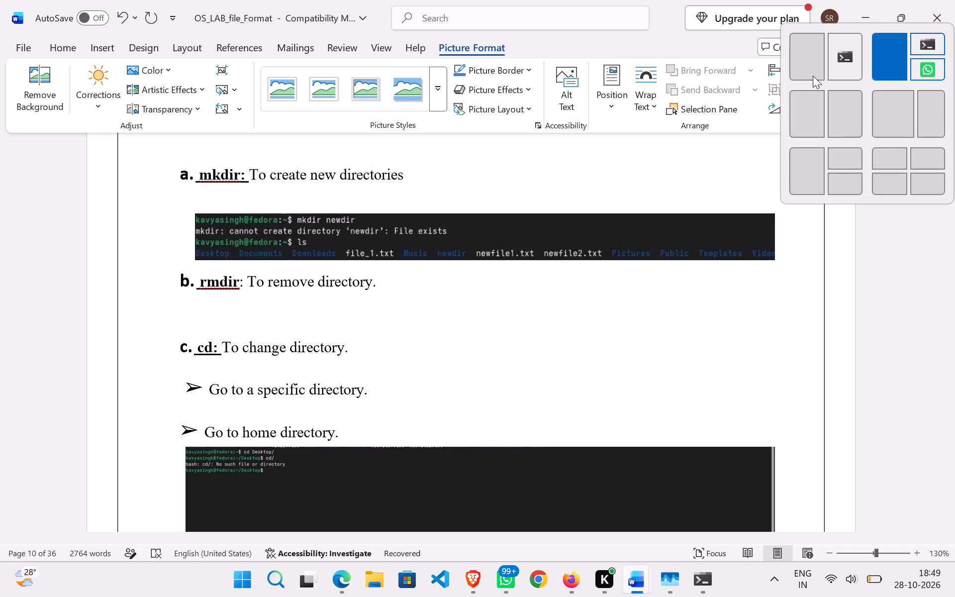
{"action": "left_click", "coordinate": [806, 76]}
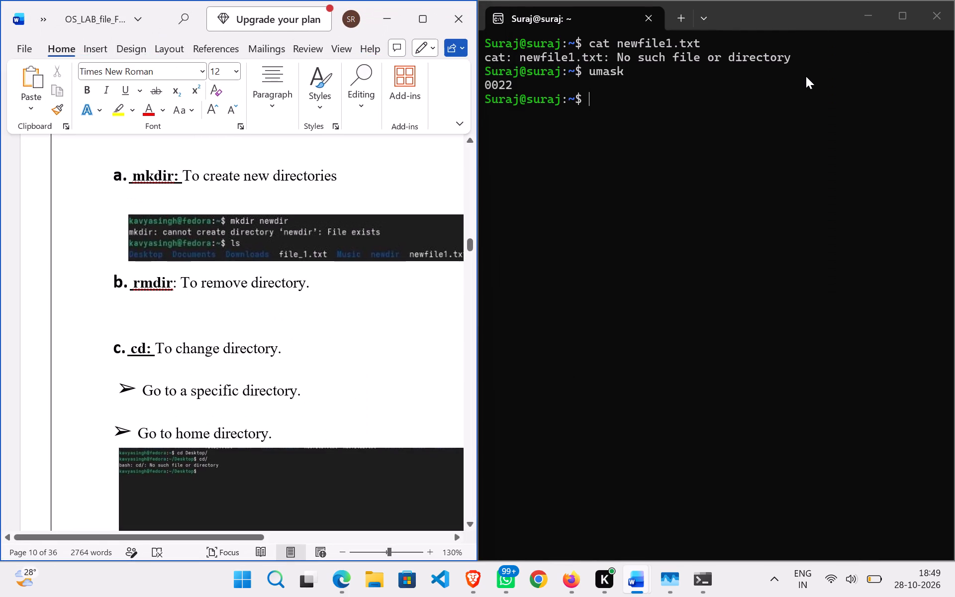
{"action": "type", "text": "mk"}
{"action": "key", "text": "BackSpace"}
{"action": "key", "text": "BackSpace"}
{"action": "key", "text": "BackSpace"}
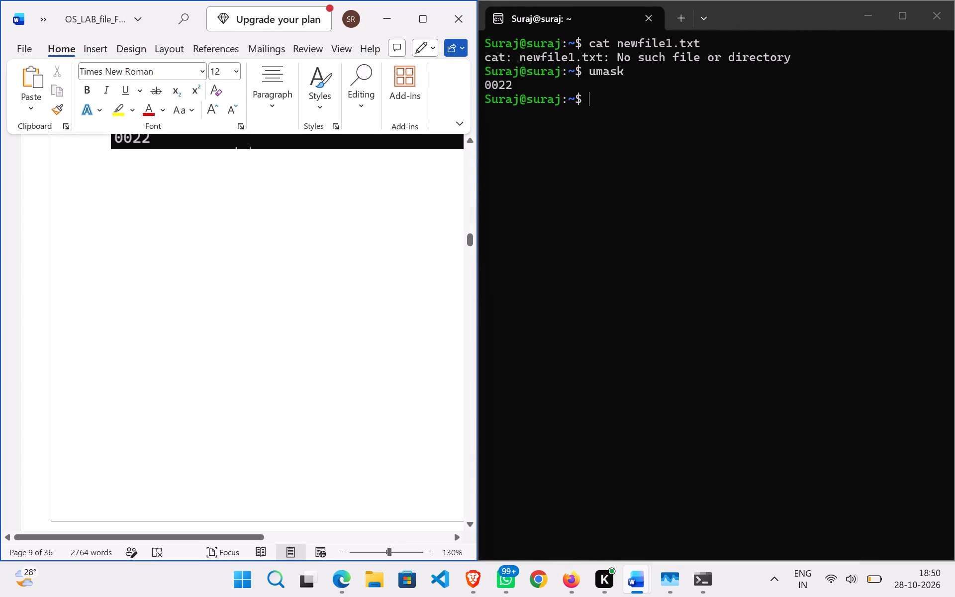
Switch to the terminal and create a directory named newdir with mkdir.
{"action": "scroll", "coordinate": [316, 291], "scroll_direction": "down", "scroll_amount": 5}
{"action": "left_click", "coordinate": [570, 158]}
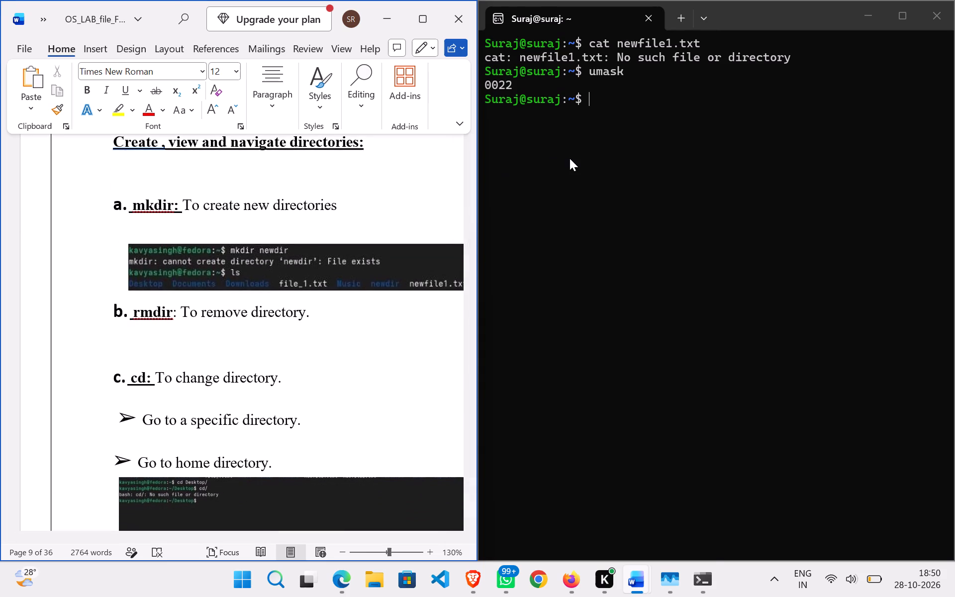
{"action": "left_click", "coordinate": [638, 95]}
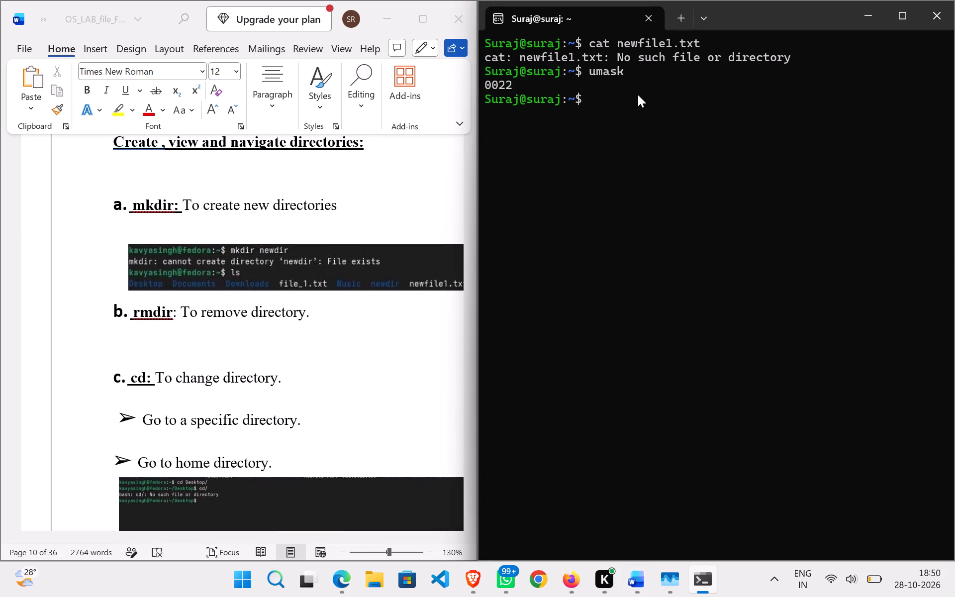
{"action": "key", "text": "m"}
{"action": "type", "text": "kdi"}
{"action": "key", "text": "r"}
{"action": "key", "text": "space"}
{"action": "type", "text": "new"}
{"action": "type", "text": "dir"}
{"action": "key", "text": "Return"}
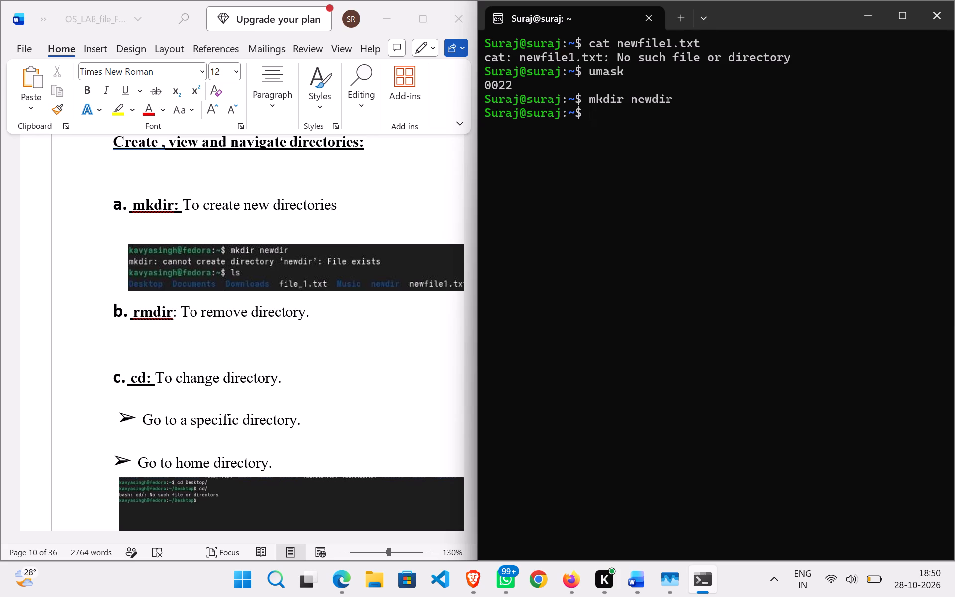
List the current directory's contents in the terminal with ls.
{"action": "key", "text": "l"}
{"action": "key", "text": "s"}
{"action": "key", "text": "Return"}
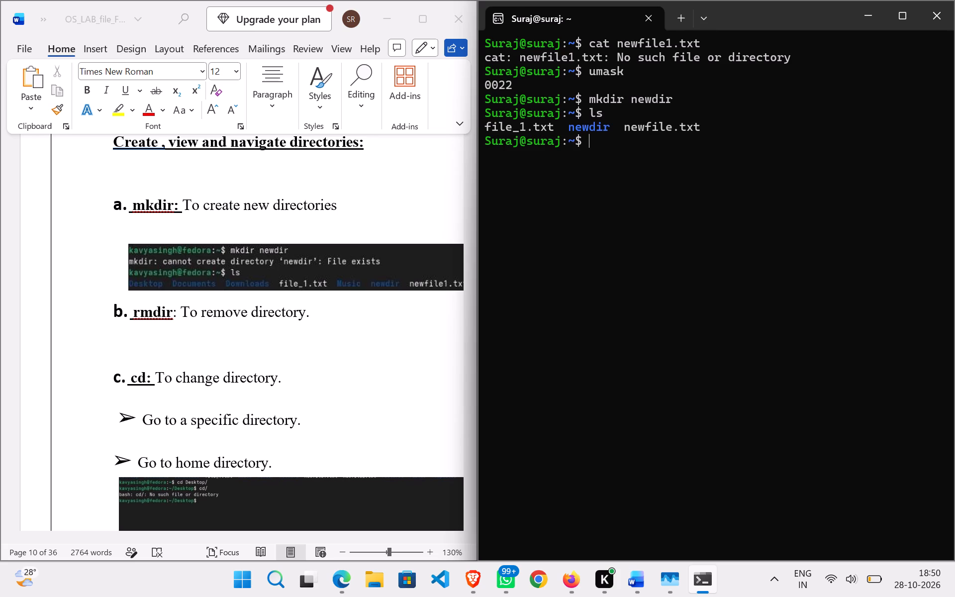
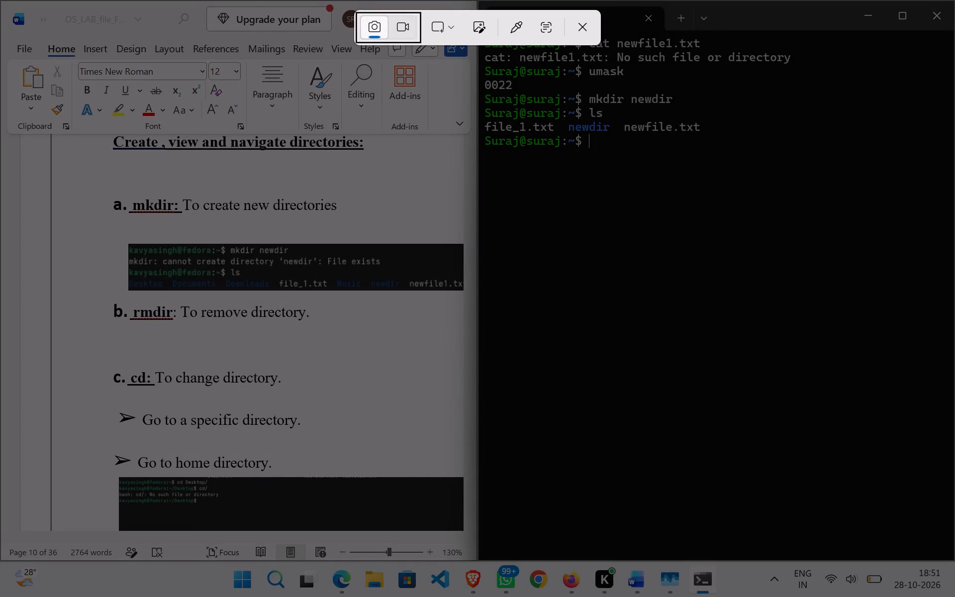
Capture a snip of the terminal's mkdir newdir and ls commands with their output, and return to the maximized document.
{"action": "left_click_drag", "start_coordinate": [483, 91], "coordinate": [838, 134]}
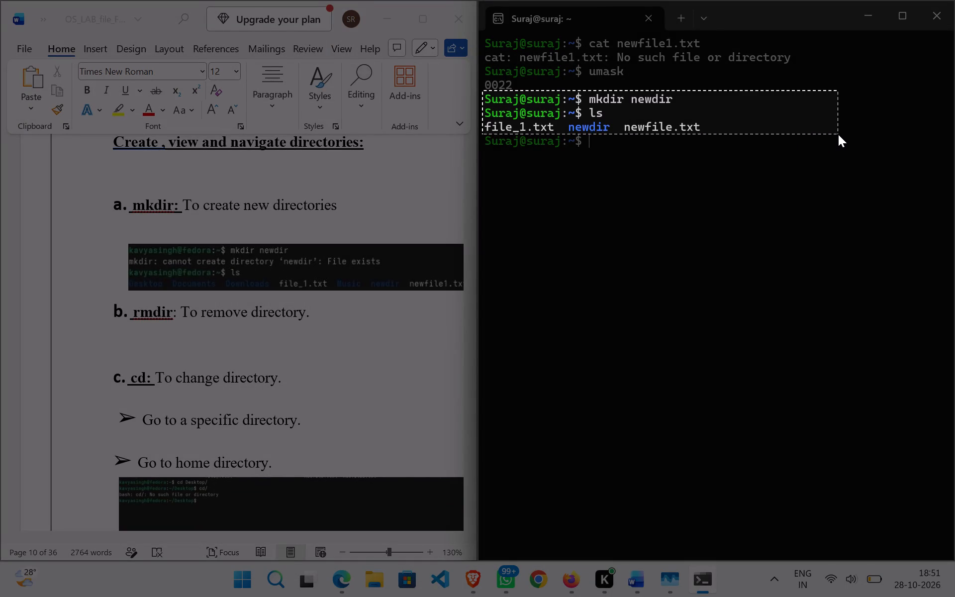
{"action": "left_click_drag", "start_coordinate": [838, 134], "coordinate": [852, 136]}
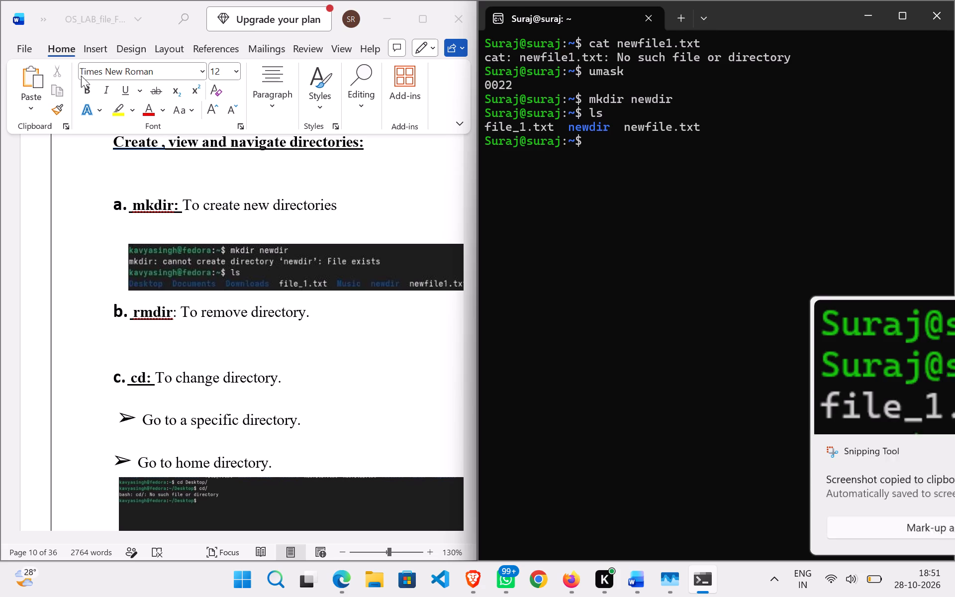
{"action": "left_click", "coordinate": [427, 12]}
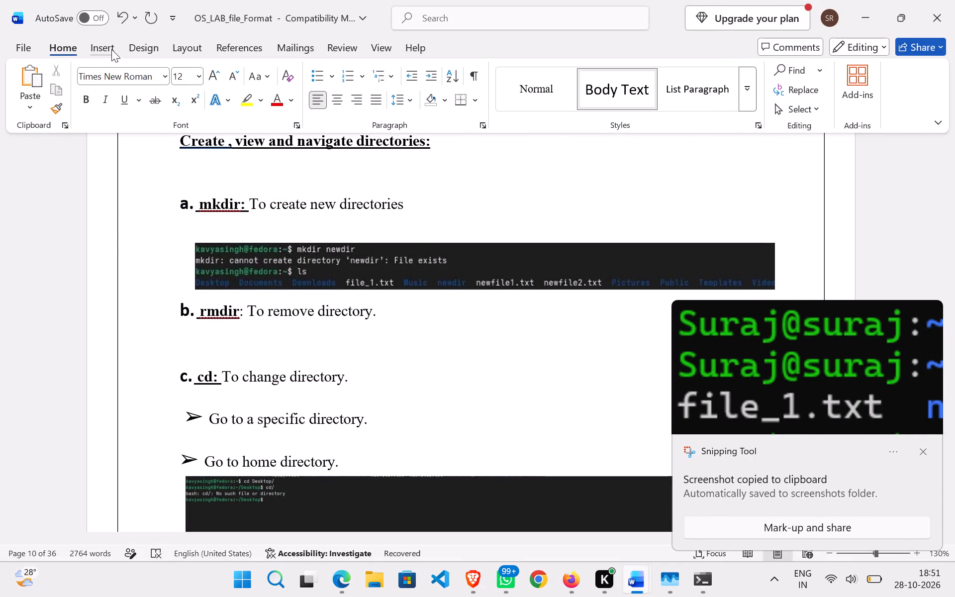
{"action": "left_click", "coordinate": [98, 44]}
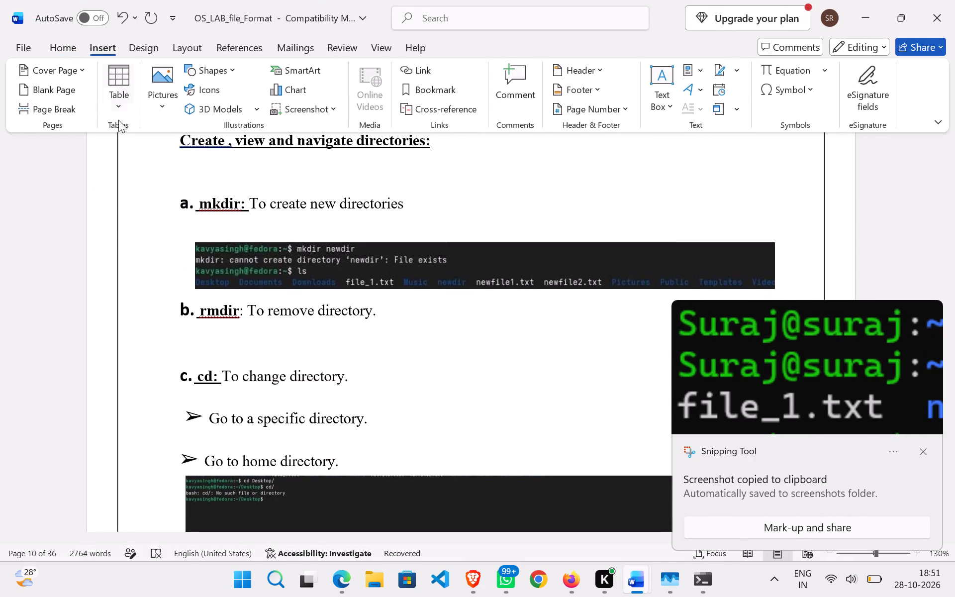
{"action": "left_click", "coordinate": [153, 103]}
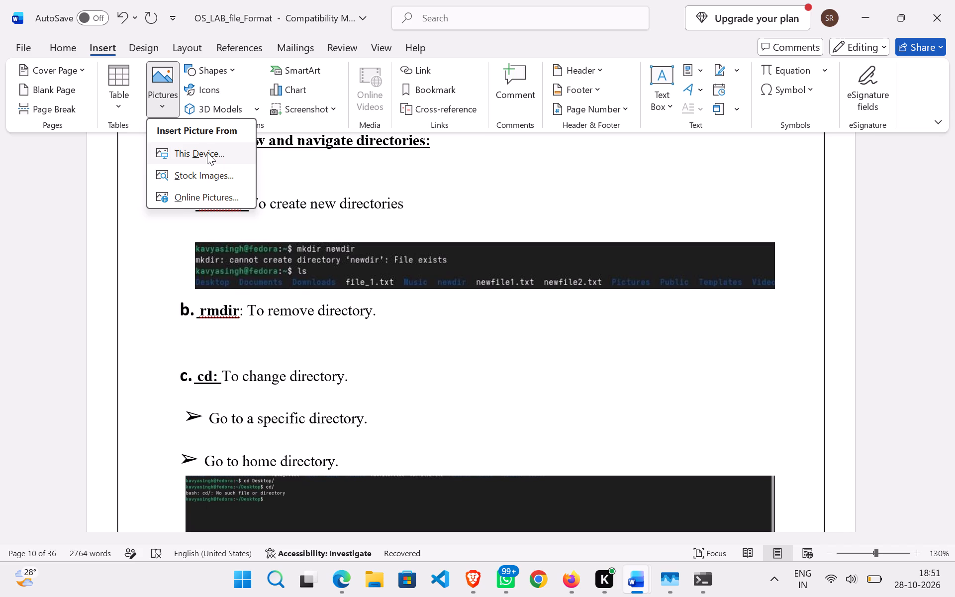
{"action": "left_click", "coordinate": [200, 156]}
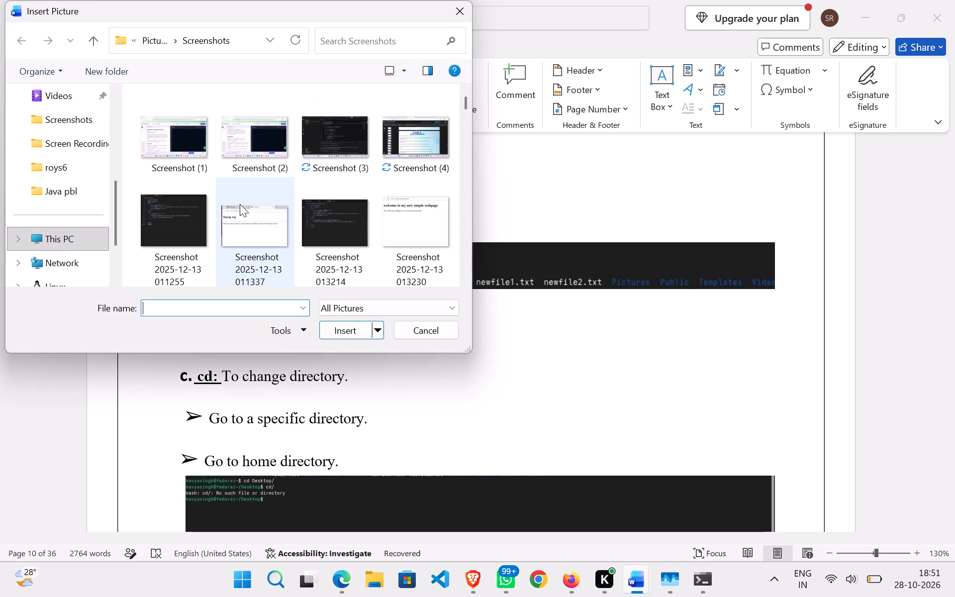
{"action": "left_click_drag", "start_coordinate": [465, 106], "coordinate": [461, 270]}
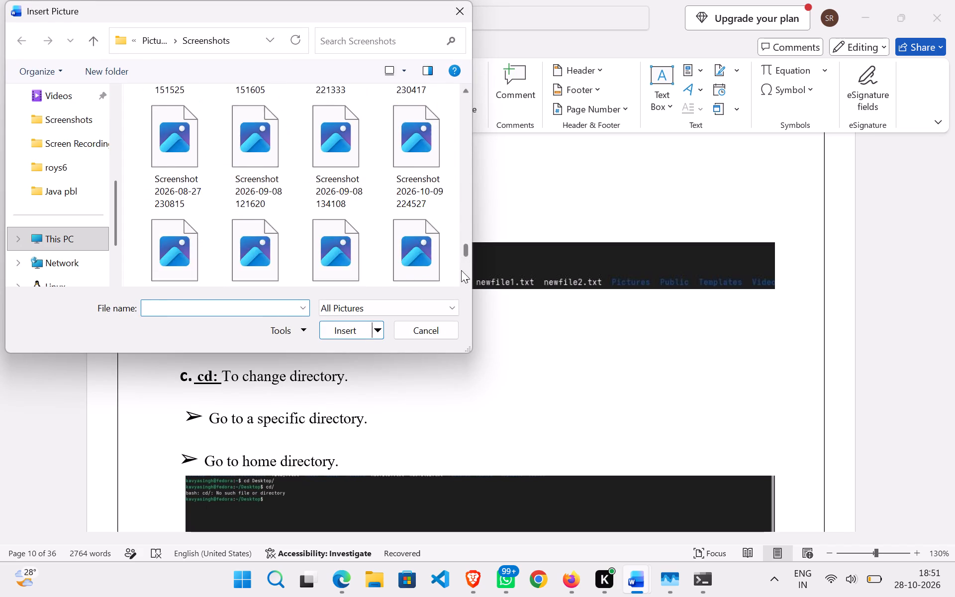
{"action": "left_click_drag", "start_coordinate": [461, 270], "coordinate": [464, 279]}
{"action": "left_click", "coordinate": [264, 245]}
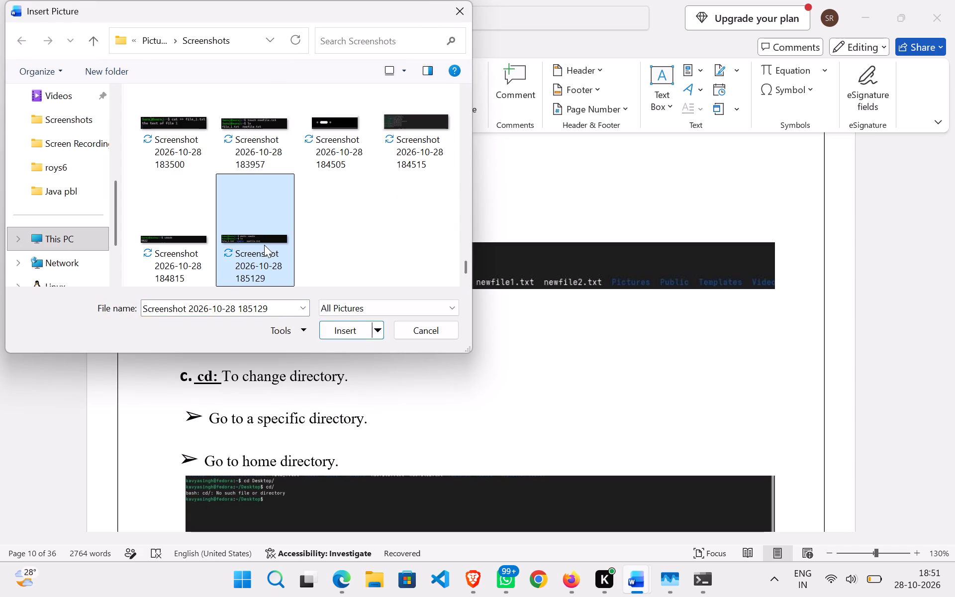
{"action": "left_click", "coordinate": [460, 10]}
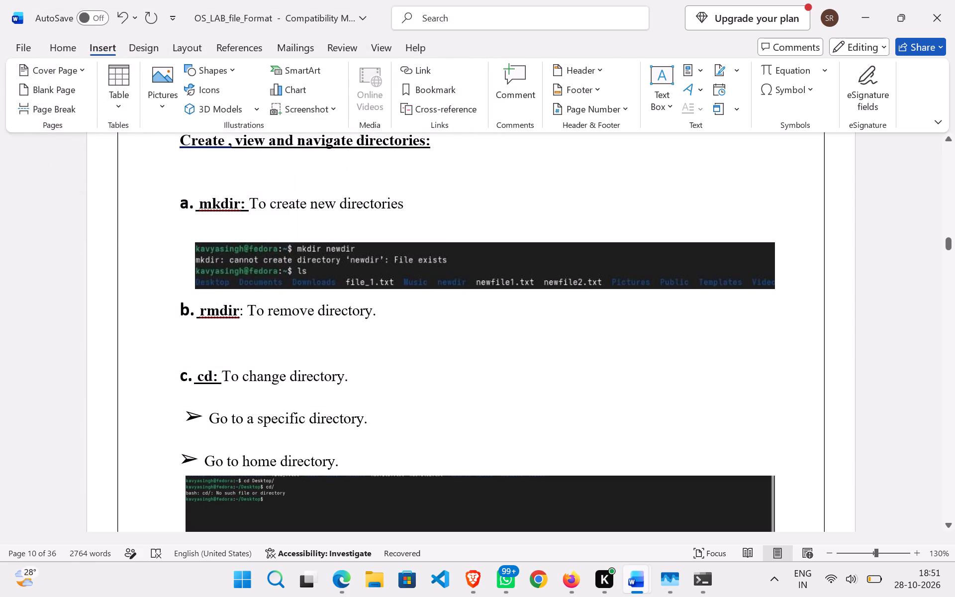
Remove the old terminal screenshot below the mkdir description.
{"action": "left_click", "coordinate": [394, 265]}
{"action": "right_click", "coordinate": [394, 265]}
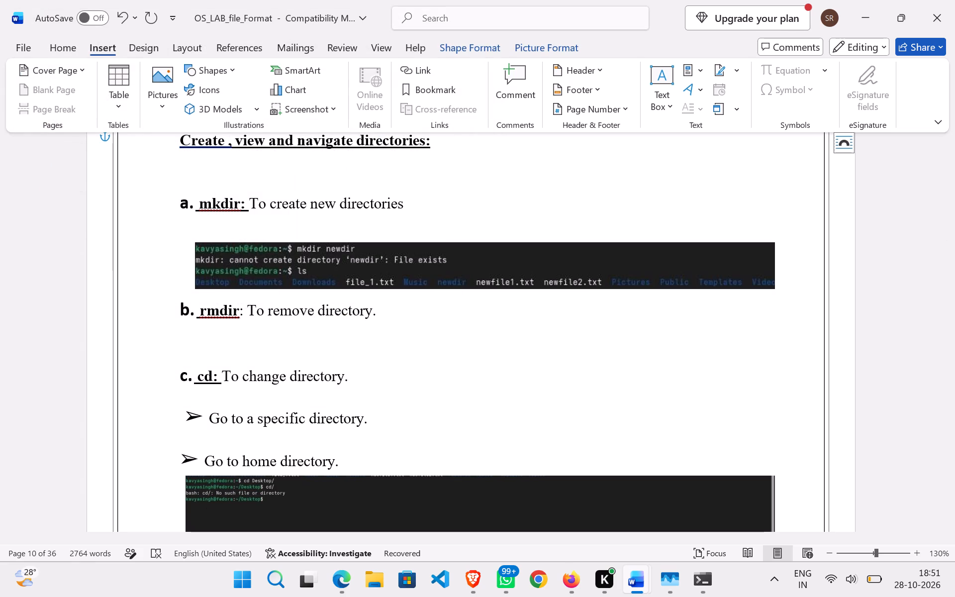
{"action": "left_click", "coordinate": [440, 223]}
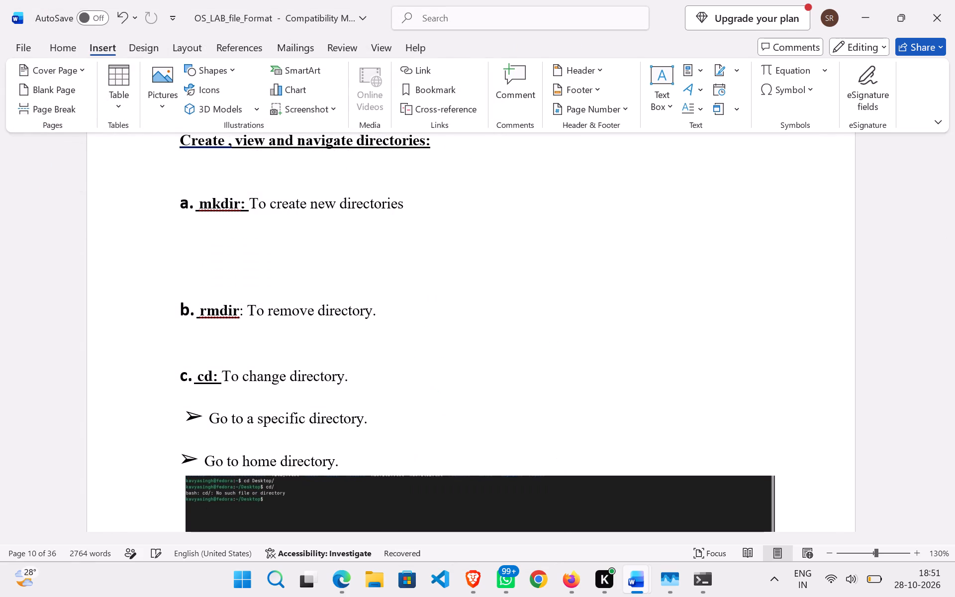
Indent the empty line directly below the mkdir description with spaces until it aligns with the item heading.
{"action": "left_click", "coordinate": [239, 203]}
{"action": "left_click", "coordinate": [163, 256]}
{"action": "key", "text": "Up"}
{"action": "key", "text": "space"}
{"action": "key", "text": "space"}
{"action": "key", "text": "space"}
{"action": "key", "text": "space"}
{"action": "key", "text": "space"}
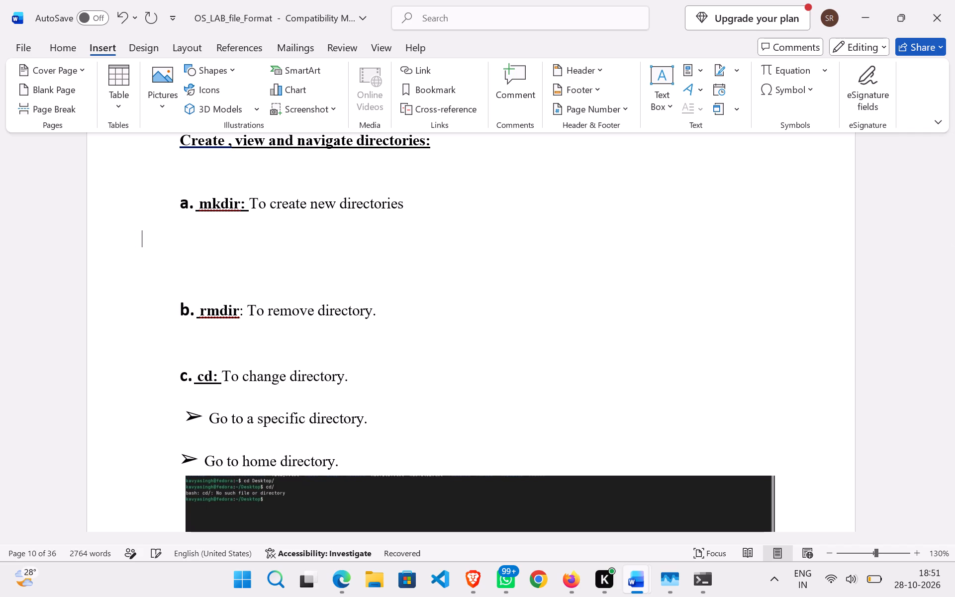
{"action": "key", "text": "space"}
{"action": "key", "text": "space"}
{"action": "key", "text": "space"}
{"action": "key", "text": "space"}
{"action": "key", "text": "space"}
{"action": "key", "text": "space"}
{"action": "key", "text": "space"}
{"action": "key", "text": "space"}
{"action": "key", "text": "space"}
{"action": "key", "text": "space"}
{"action": "key", "text": "space"}
{"action": "left_click", "coordinate": [153, 103]}
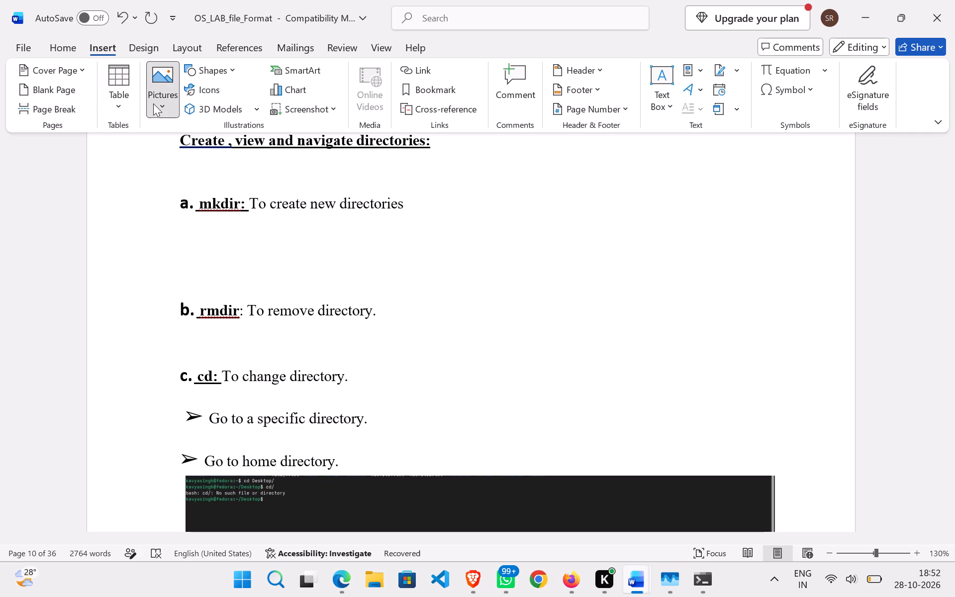
{"action": "left_click", "coordinate": [209, 156]}
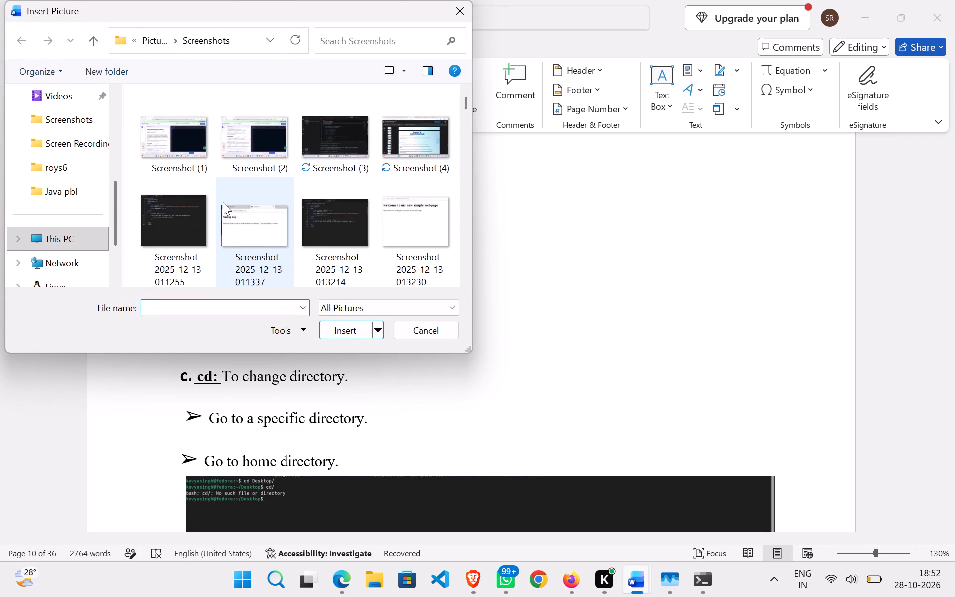
{"action": "scroll", "coordinate": [220, 201], "scroll_direction": "down", "scroll_amount": 20}
{"action": "scroll", "coordinate": [220, 201], "scroll_direction": "down", "scroll_amount": 20}
{"action": "scroll", "coordinate": [220, 201], "scroll_direction": "down", "scroll_amount": 10}
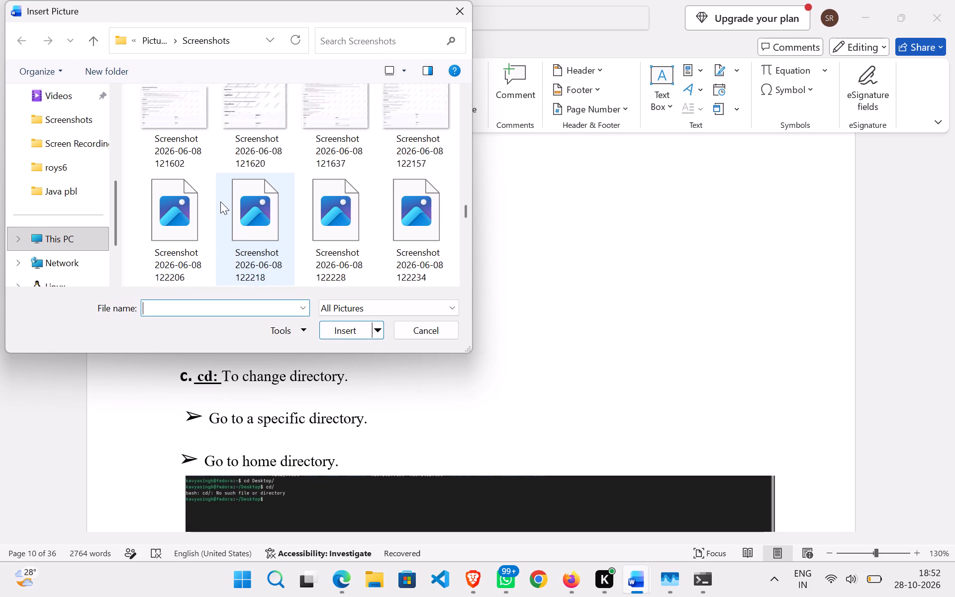
{"action": "scroll", "coordinate": [220, 201], "scroll_direction": "down", "scroll_amount": 20}
{"action": "scroll", "coordinate": [220, 201], "scroll_direction": "down", "scroll_amount": 20}
{"action": "left_click", "coordinate": [248, 237]}
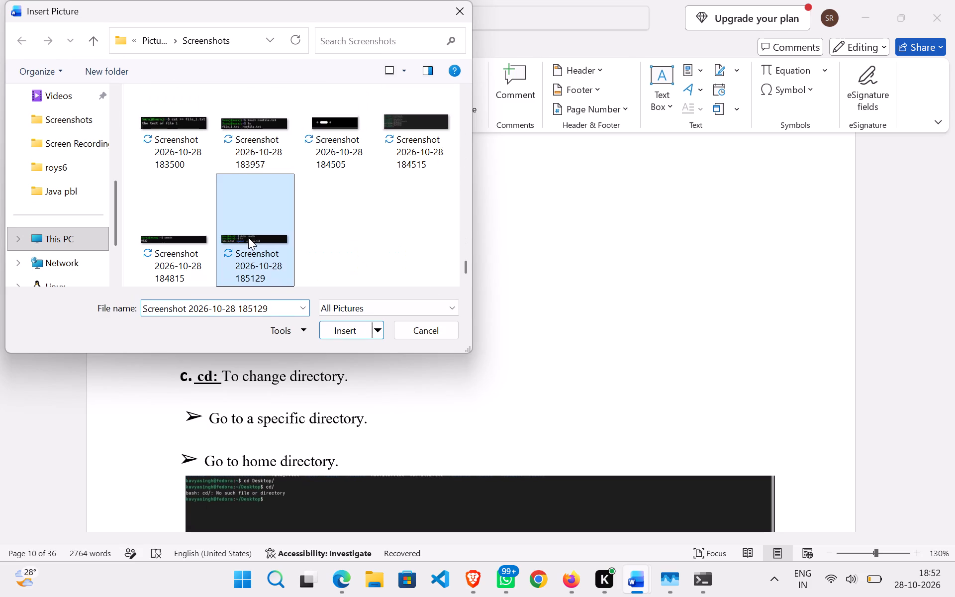
{"action": "left_click", "coordinate": [355, 333]}
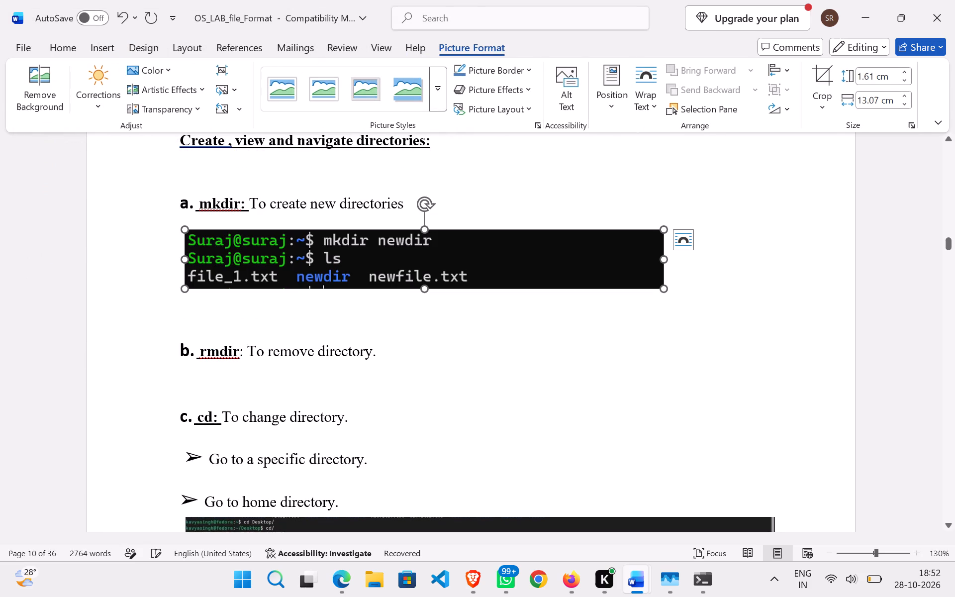
Restore the document to half-screen size beside the terminal and examine the commands in the cd section's old screenshot at 250% zoom.
{"action": "scroll", "coordinate": [299, 398], "scroll_direction": "right", "scroll_amount": 1}
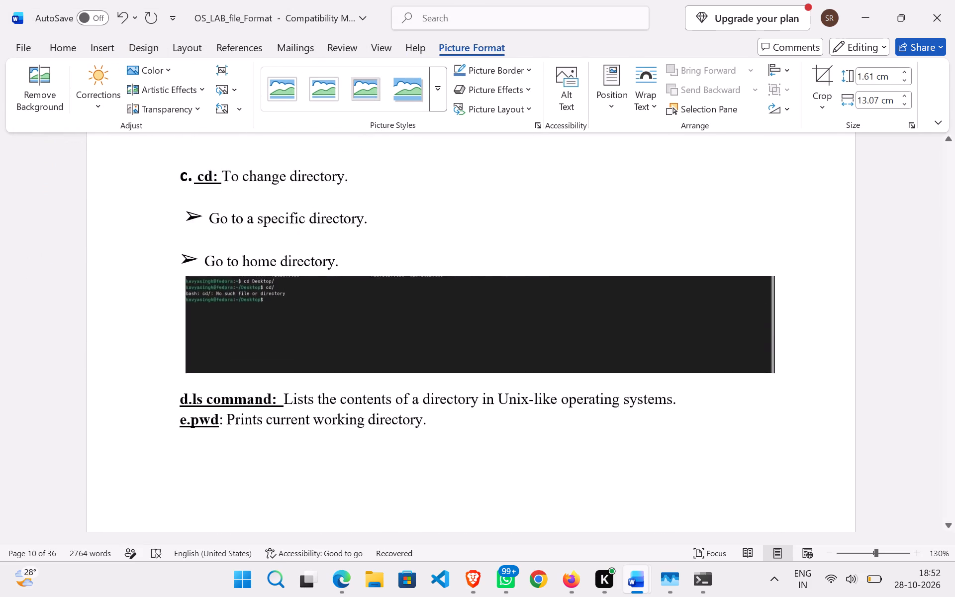
{"action": "scroll", "coordinate": [299, 398], "scroll_direction": "right", "scroll_amount": 1}
{"action": "scroll", "coordinate": [299, 398], "scroll_direction": "down", "scroll_amount": 1}
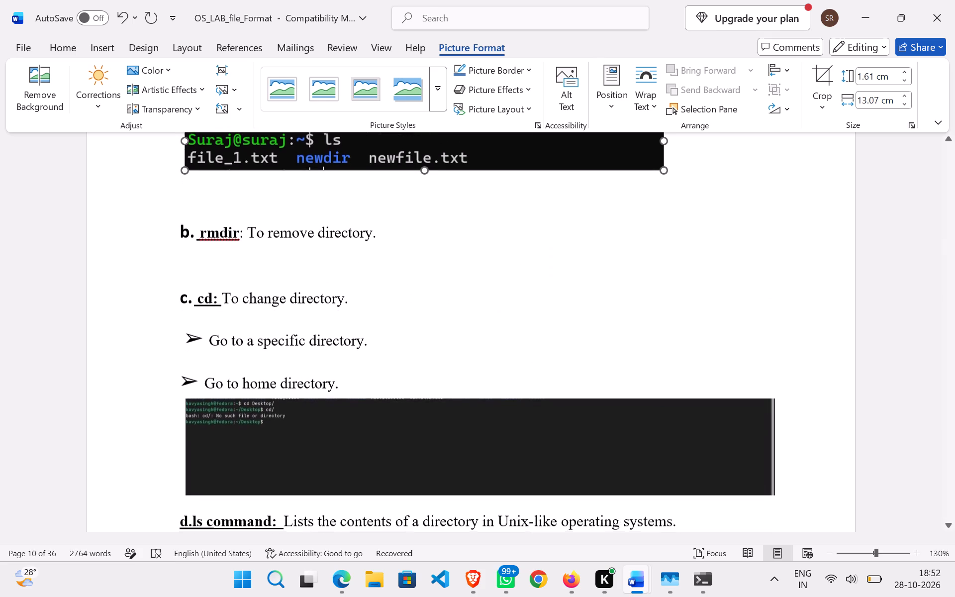
{"action": "scroll", "coordinate": [299, 398], "scroll_direction": "down", "scroll_amount": 2}
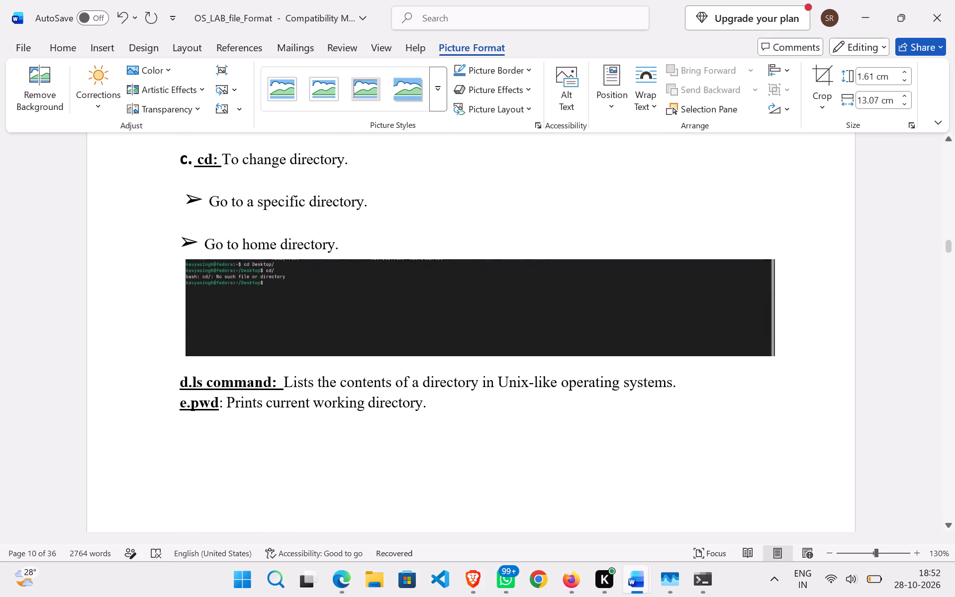
{"action": "left_click", "coordinate": [817, 51]}
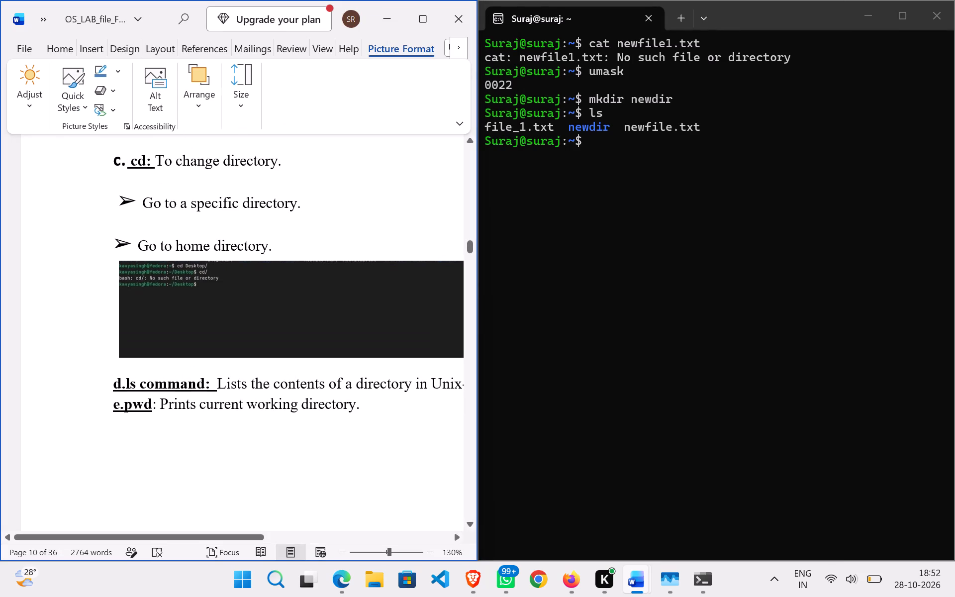
{"action": "scroll", "coordinate": [352, 291], "scroll_direction": "up", "scroll_amount": 12, "text": "ctrl"}
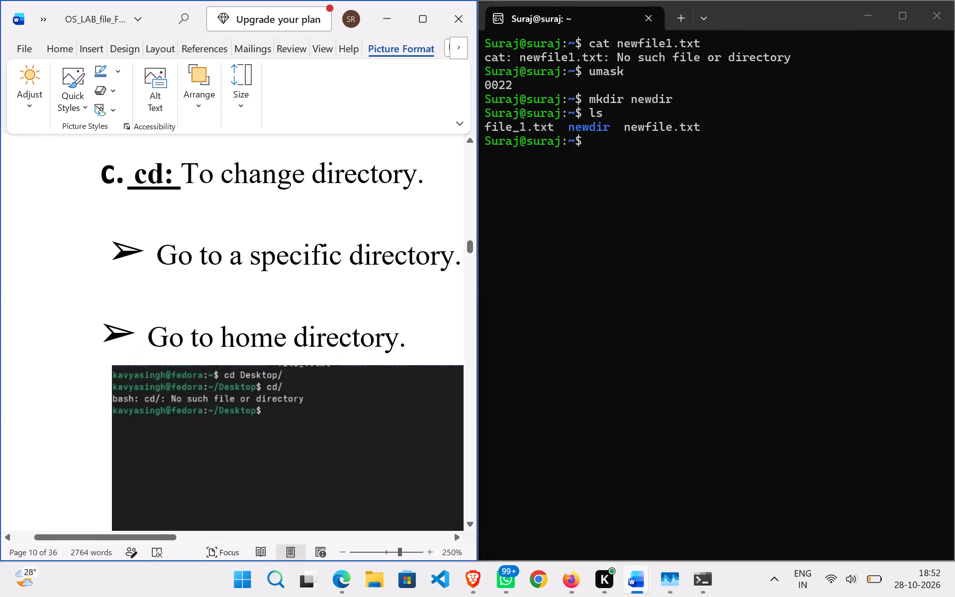
{"action": "scroll", "coordinate": [268, 429], "scroll_direction": "down", "scroll_amount": 1}
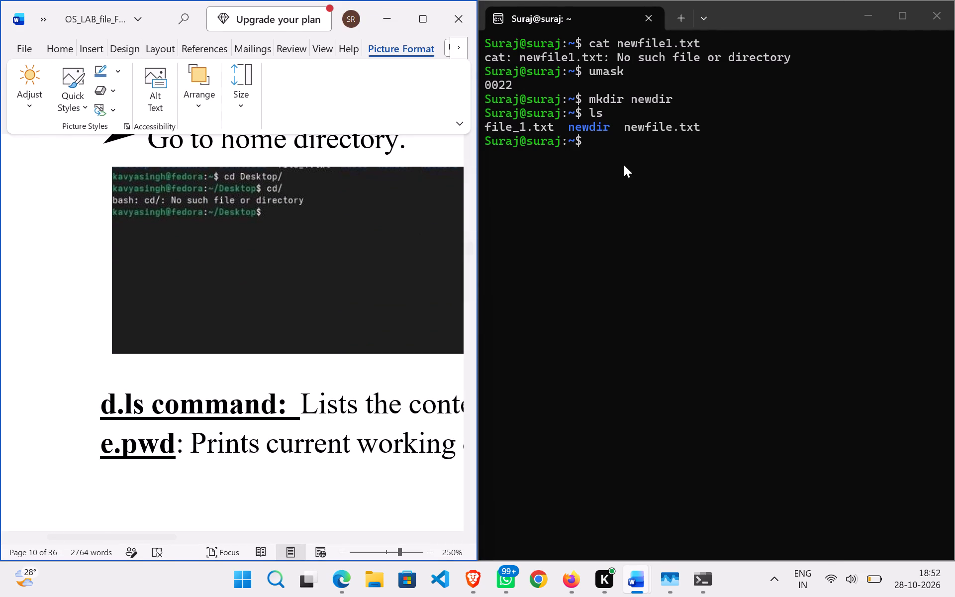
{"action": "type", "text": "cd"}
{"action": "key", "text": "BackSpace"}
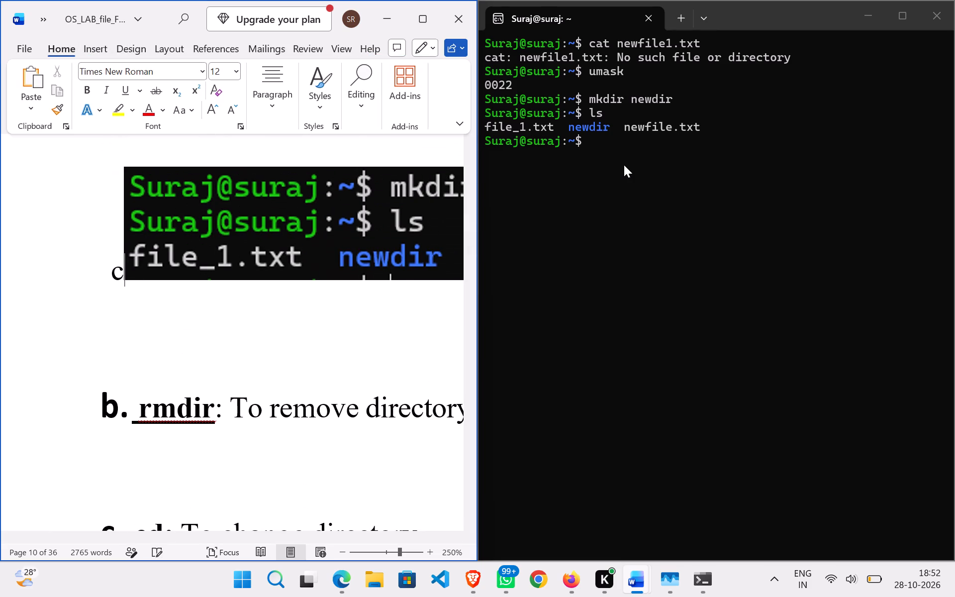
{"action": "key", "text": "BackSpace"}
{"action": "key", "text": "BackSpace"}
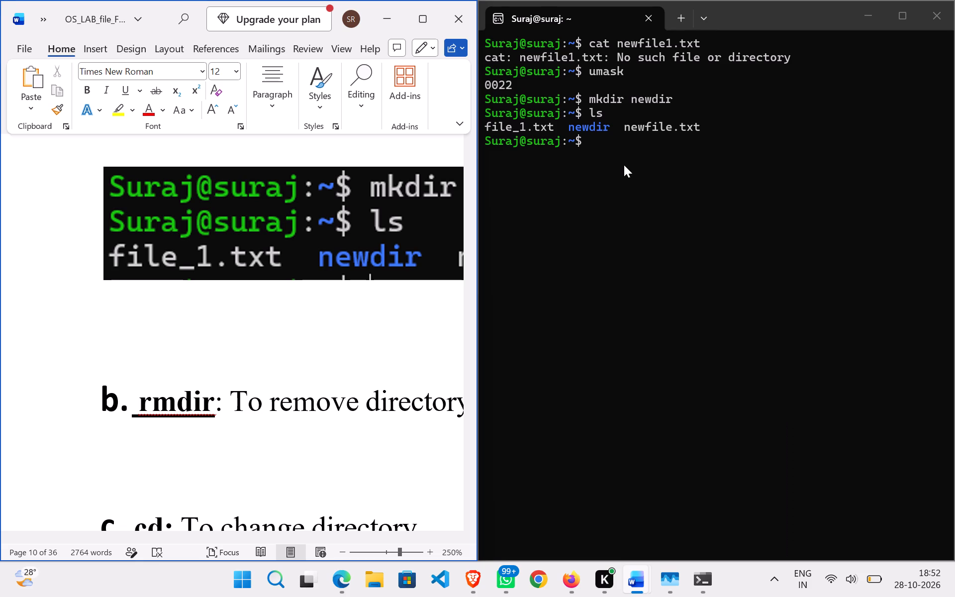
Switch to the terminal and run cd Desktop/ as shown in the document's cd section.
{"action": "left_click", "coordinate": [624, 165]}
{"action": "scroll", "coordinate": [388, 260], "scroll_direction": "down", "scroll_amount": 4}
{"action": "scroll", "coordinate": [388, 260], "scroll_direction": "up", "scroll_amount": 1}
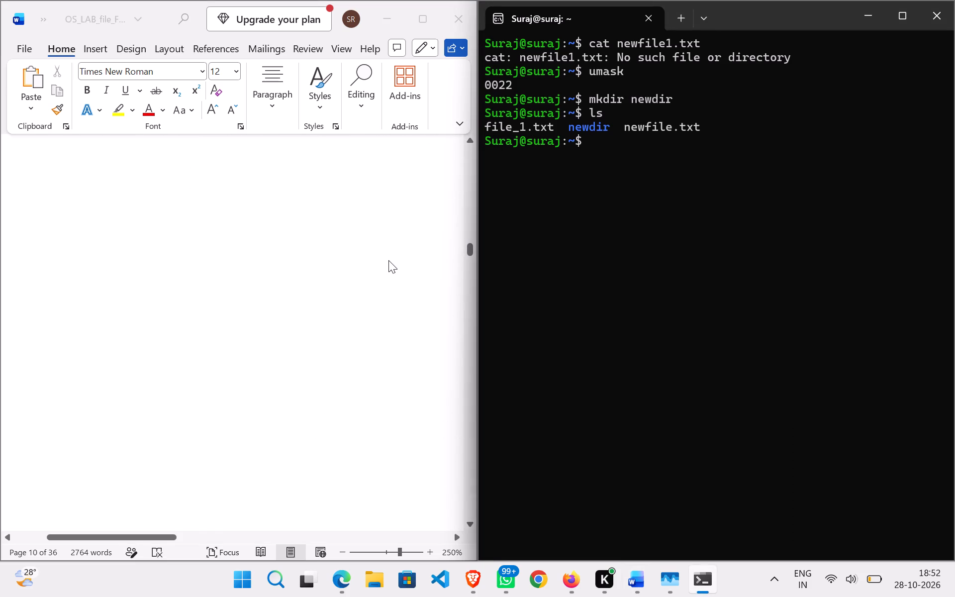
{"action": "scroll", "coordinate": [388, 260], "scroll_direction": "up", "scroll_amount": 1}
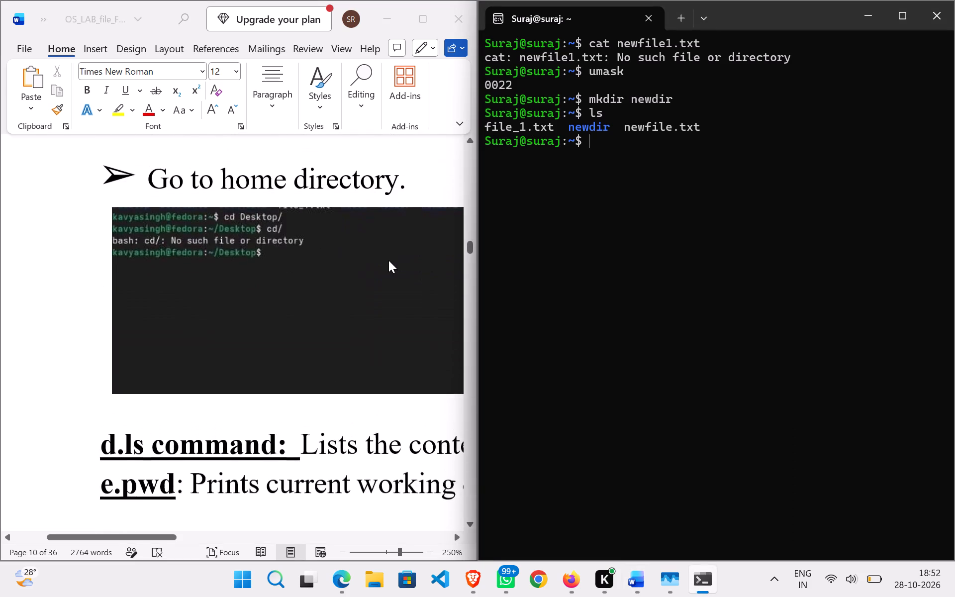
{"action": "scroll", "coordinate": [388, 260], "scroll_direction": "up", "scroll_amount": 1}
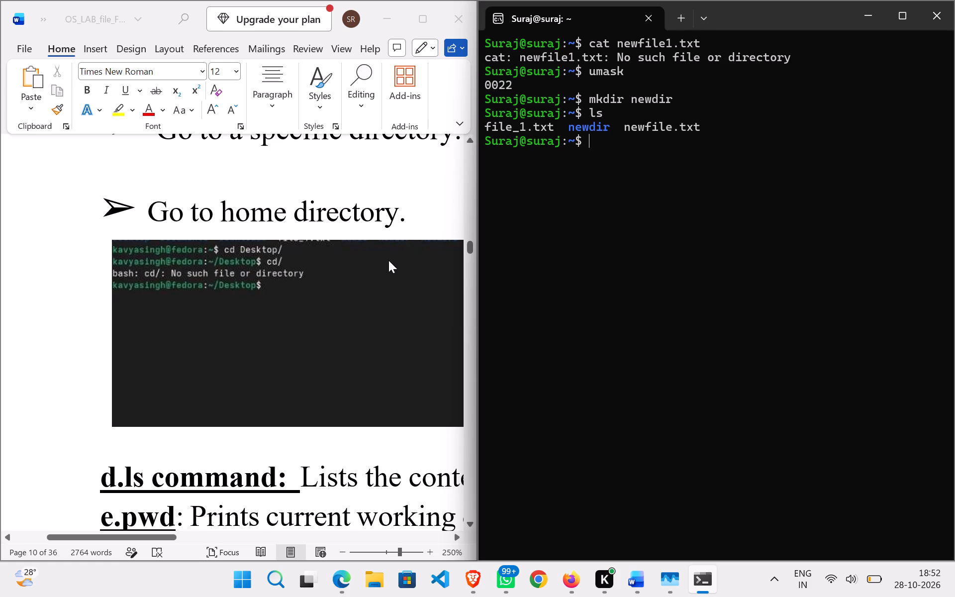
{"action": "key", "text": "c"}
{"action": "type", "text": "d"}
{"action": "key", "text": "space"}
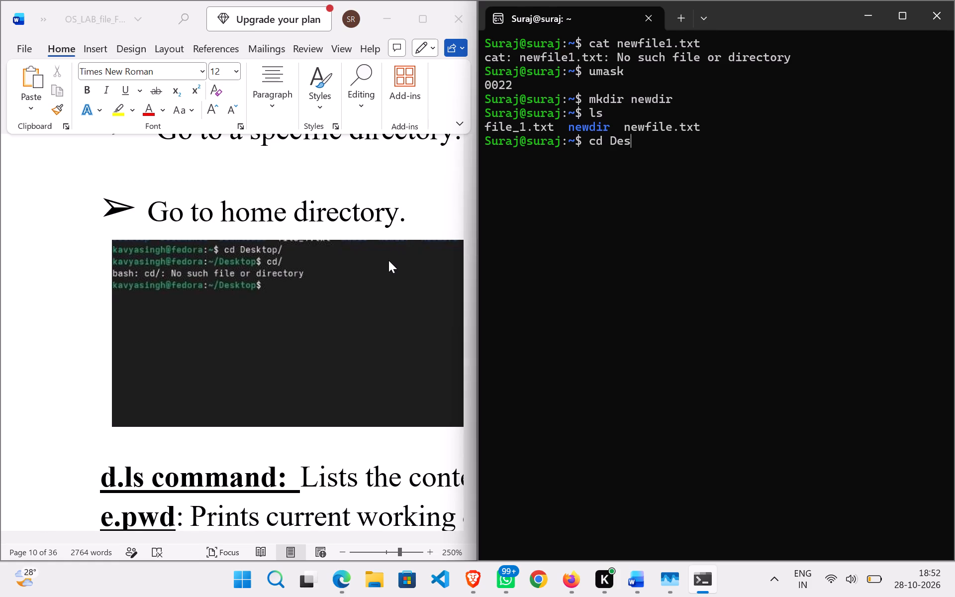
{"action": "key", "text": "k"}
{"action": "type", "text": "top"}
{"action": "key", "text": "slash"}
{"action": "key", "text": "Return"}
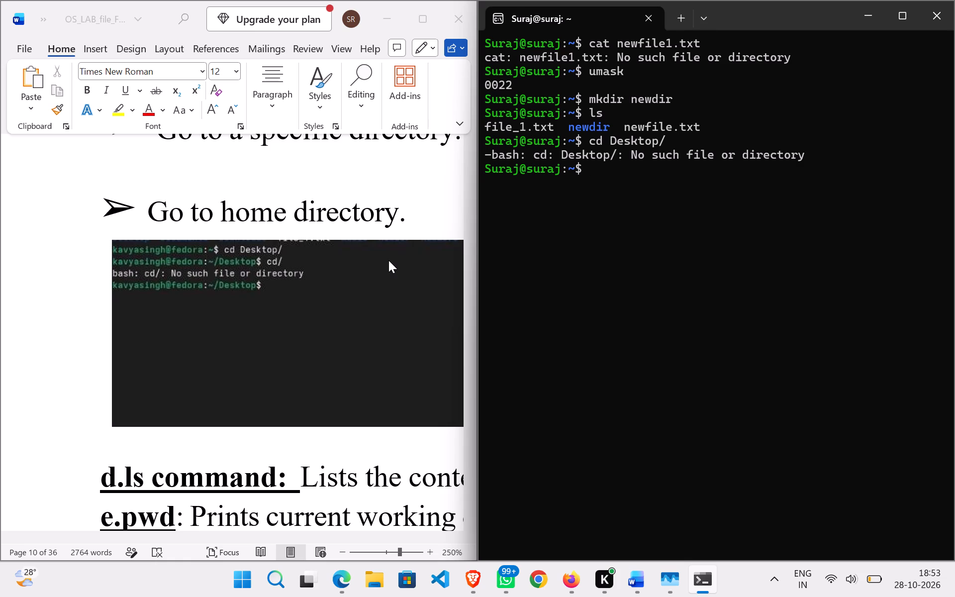
Run cd without an argument in the terminal to go to the home directory.
{"action": "type", "text": "cd"}
{"action": "key", "text": "Return"}
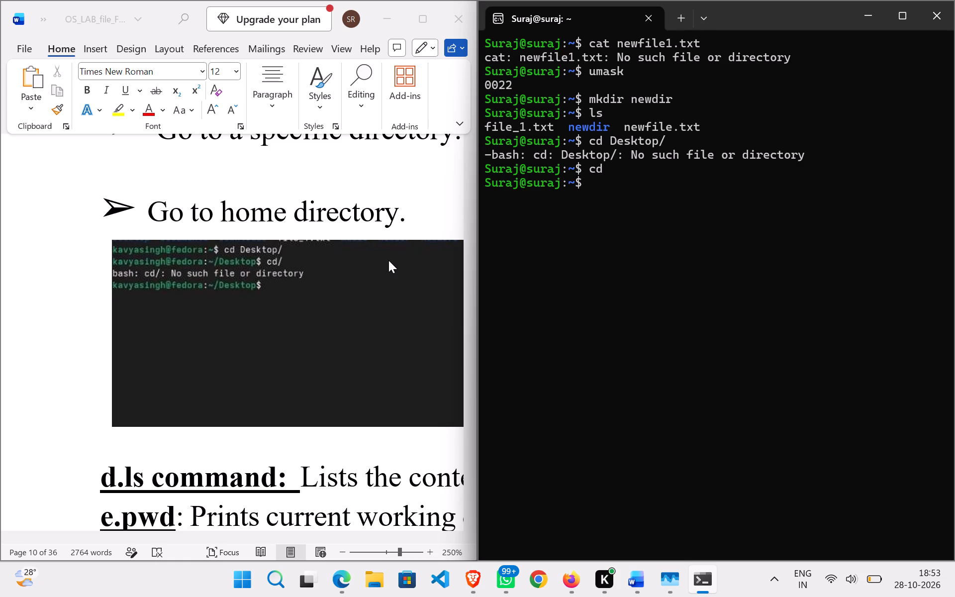
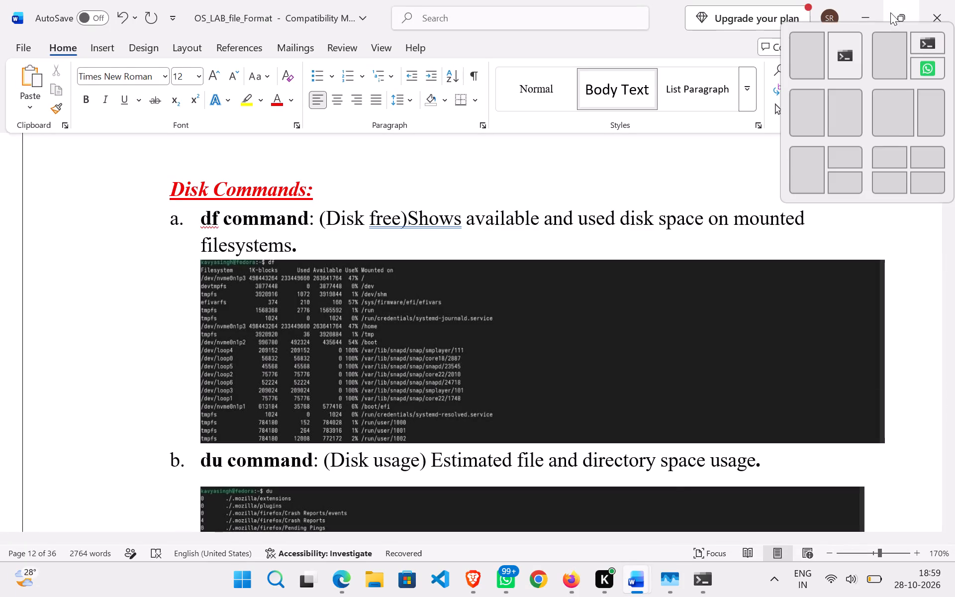
Place the document and the terminal side by side and run df in the terminal.
{"action": "left_click", "coordinate": [805, 44]}
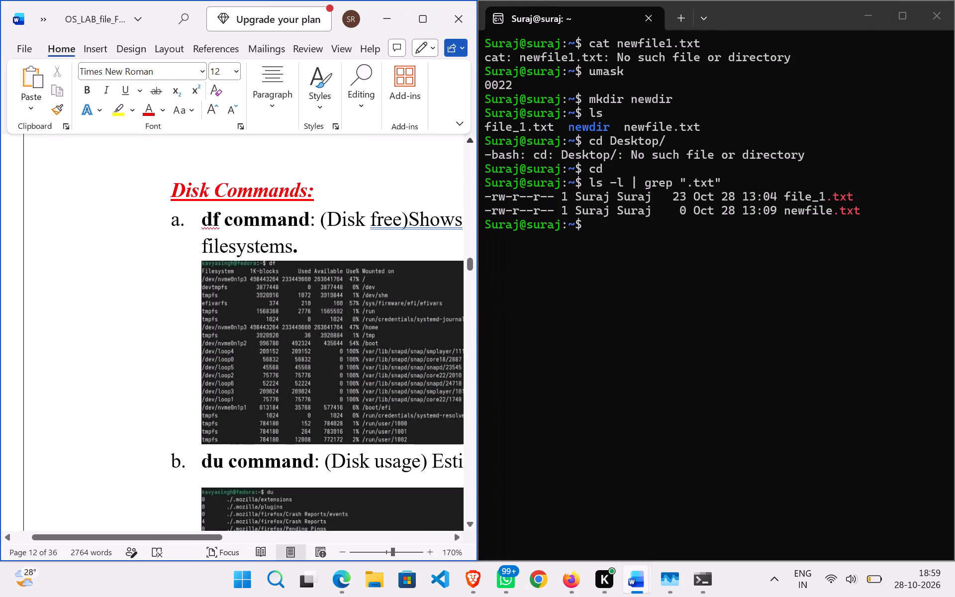
{"action": "left_click", "coordinate": [638, 221]}
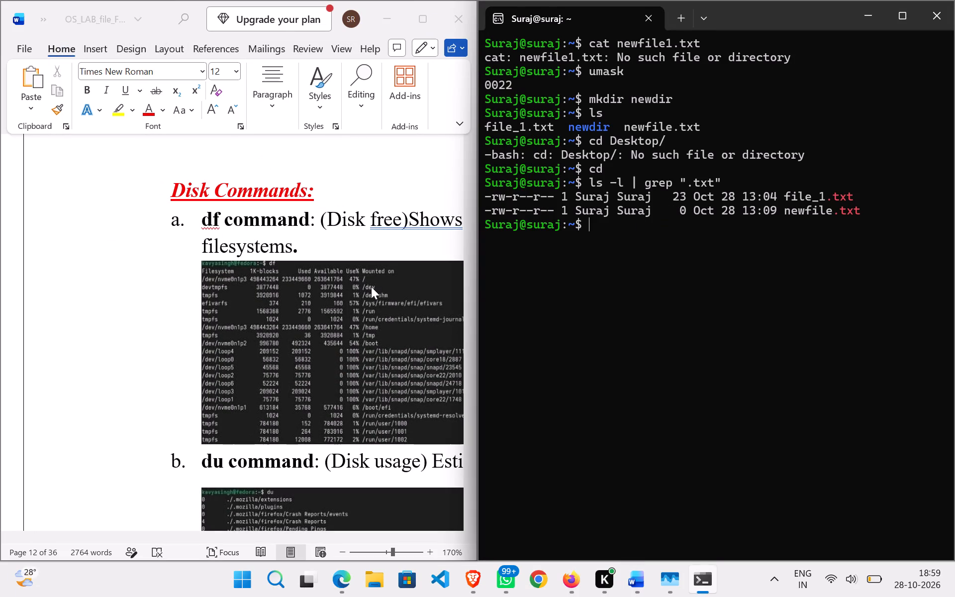
{"action": "scroll", "coordinate": [373, 287], "scroll_direction": "up", "scroll_amount": 3, "text": "ctrl"}
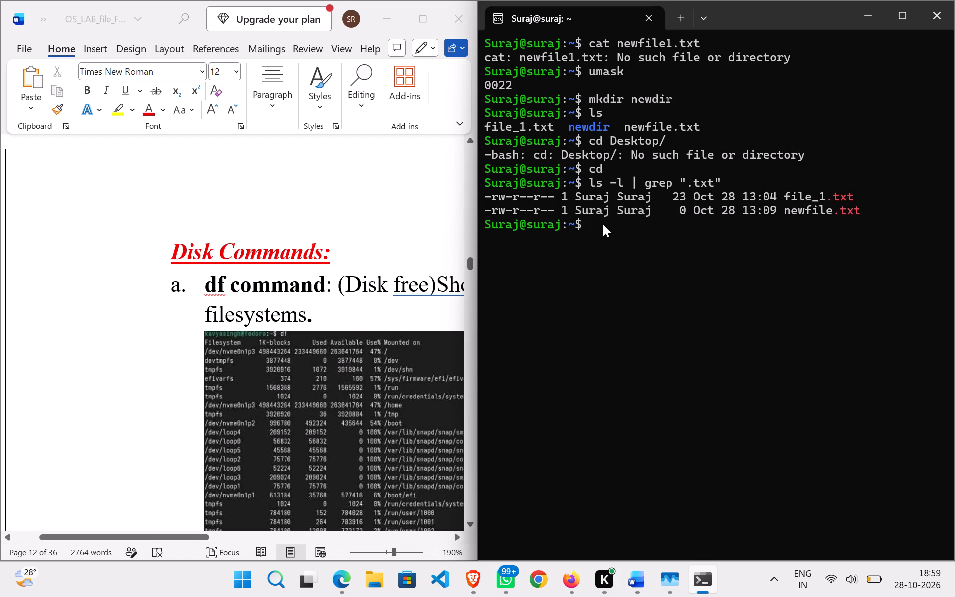
{"action": "type", "text": "df"}
{"action": "key", "text": "Return"}
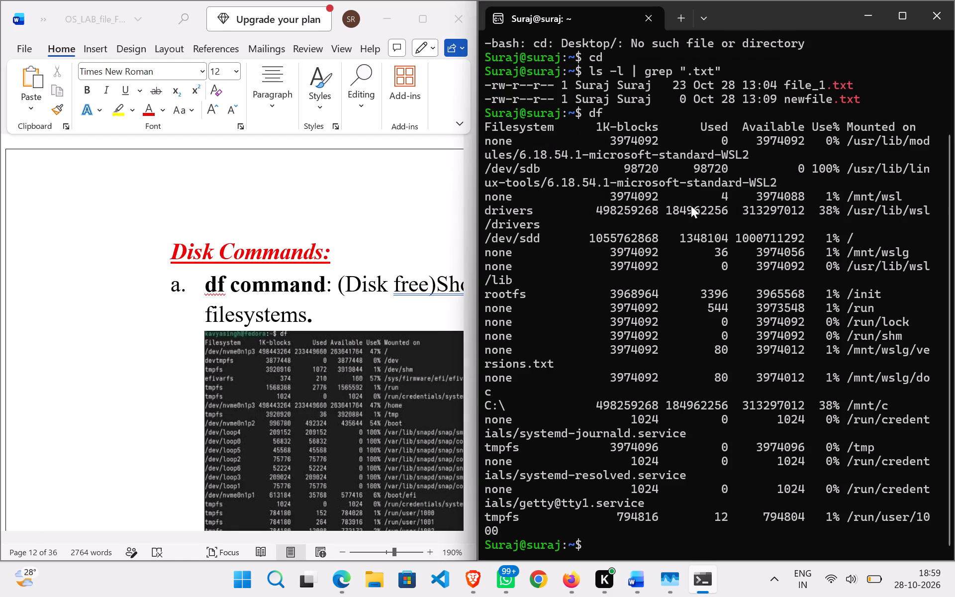
Capture a screenshot of the df command with its full output, down to the prompt below it.
{"action": "scroll", "coordinate": [691, 205], "scroll_direction": "down", "scroll_amount": 3, "text": "ctrl"}
{"action": "scroll", "coordinate": [681, 171], "scroll_direction": "up", "scroll_amount": 1}
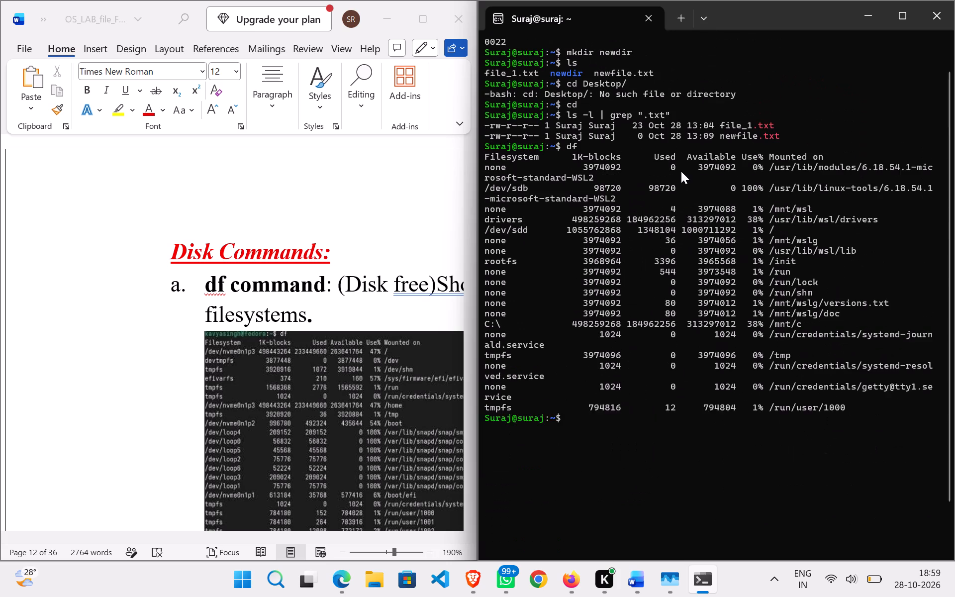
{"action": "scroll", "coordinate": [681, 171], "scroll_direction": "up", "scroll_amount": 1}
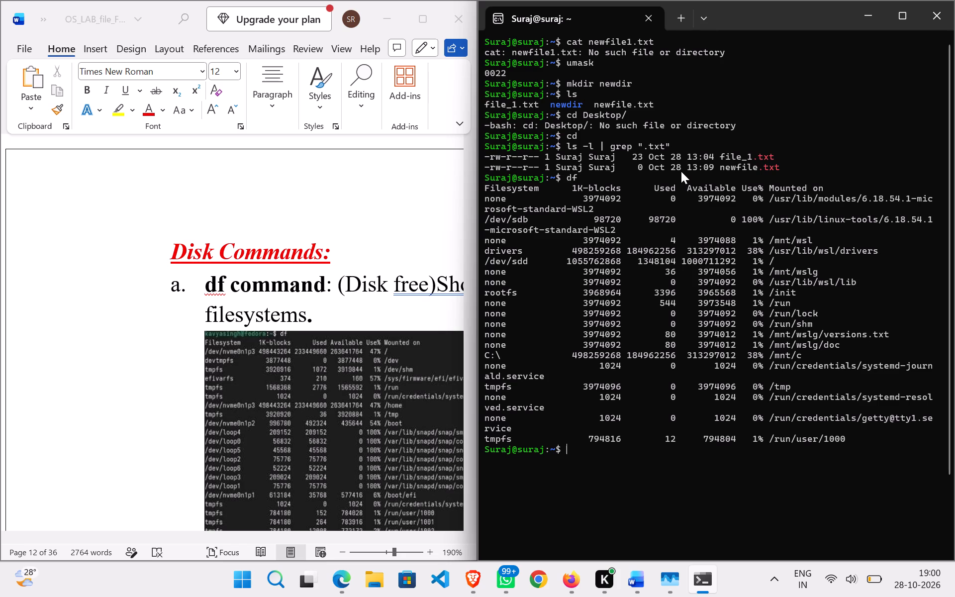
{"action": "key", "text": "Print"}
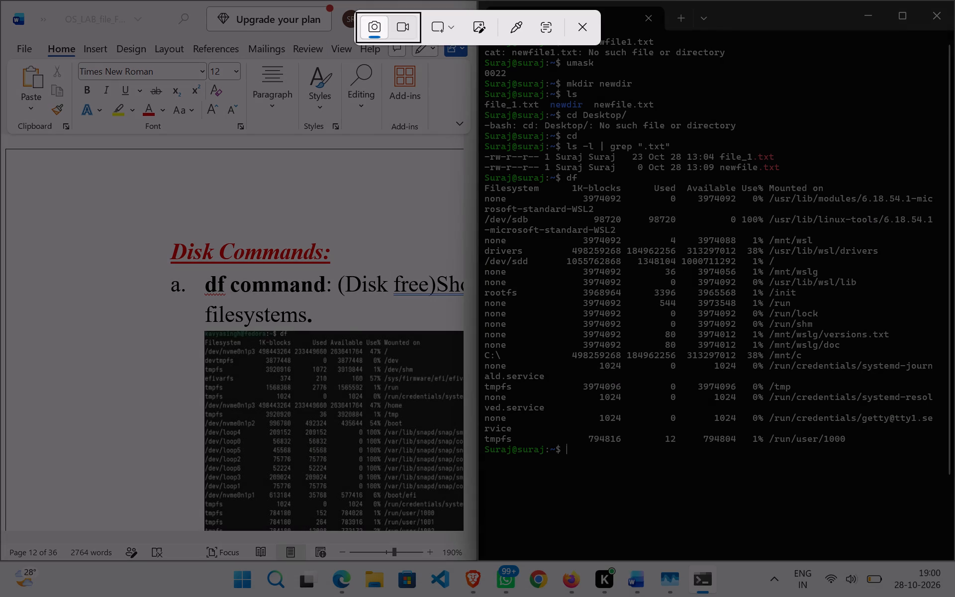
{"action": "left_click_drag", "start_coordinate": [479, 170], "coordinate": [520, 191]}
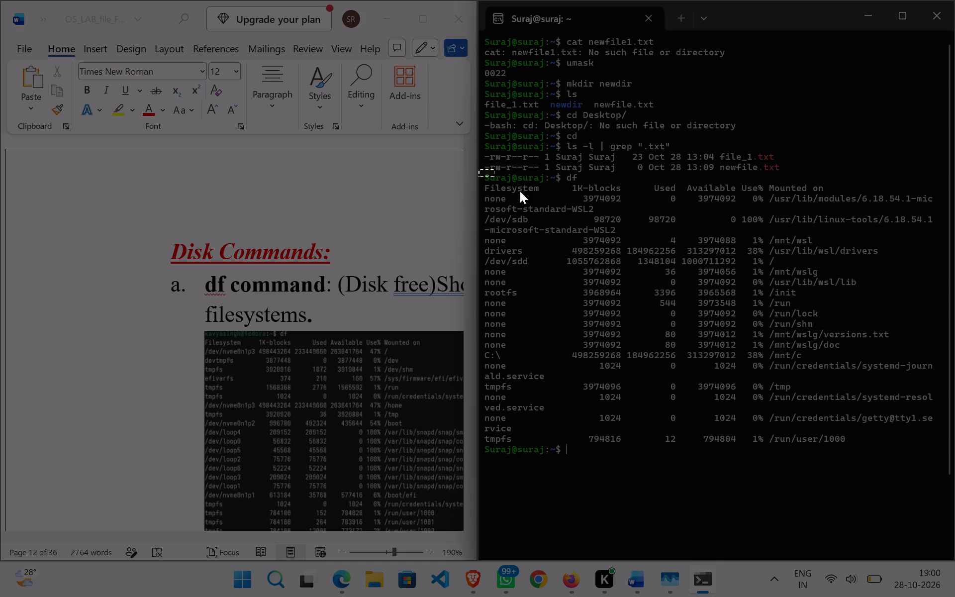
{"action": "left_click_drag", "start_coordinate": [520, 191], "coordinate": [948, 416]}
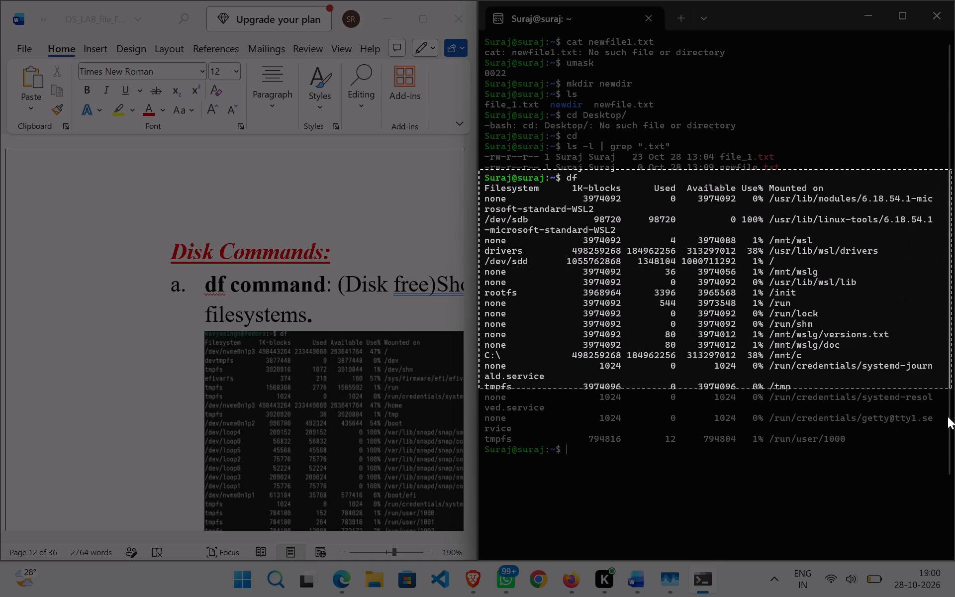
{"action": "left_click_drag", "start_coordinate": [948, 416], "coordinate": [954, 462]}
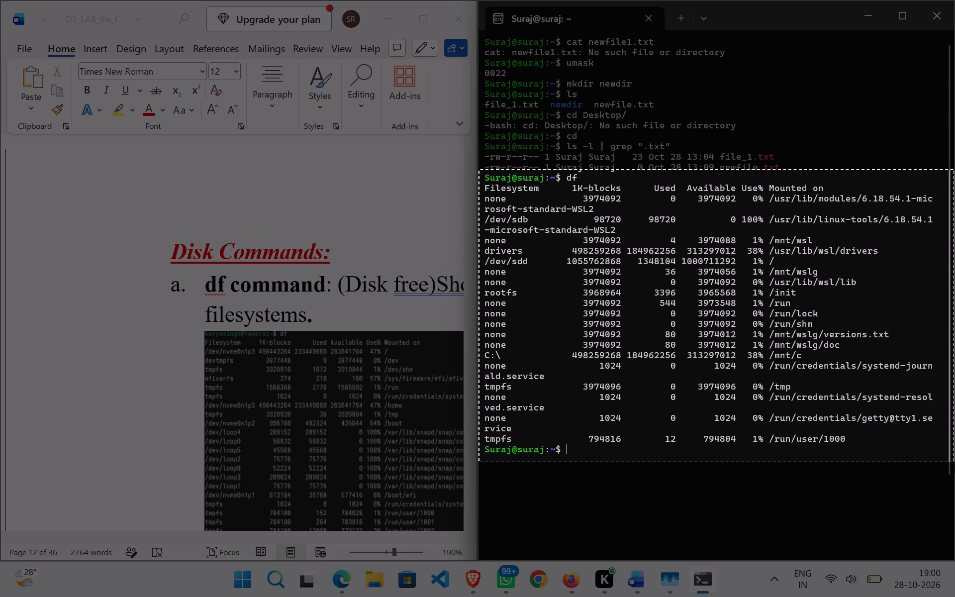
{"action": "left_click_drag", "start_coordinate": [954, 462], "coordinate": [947, 462]}
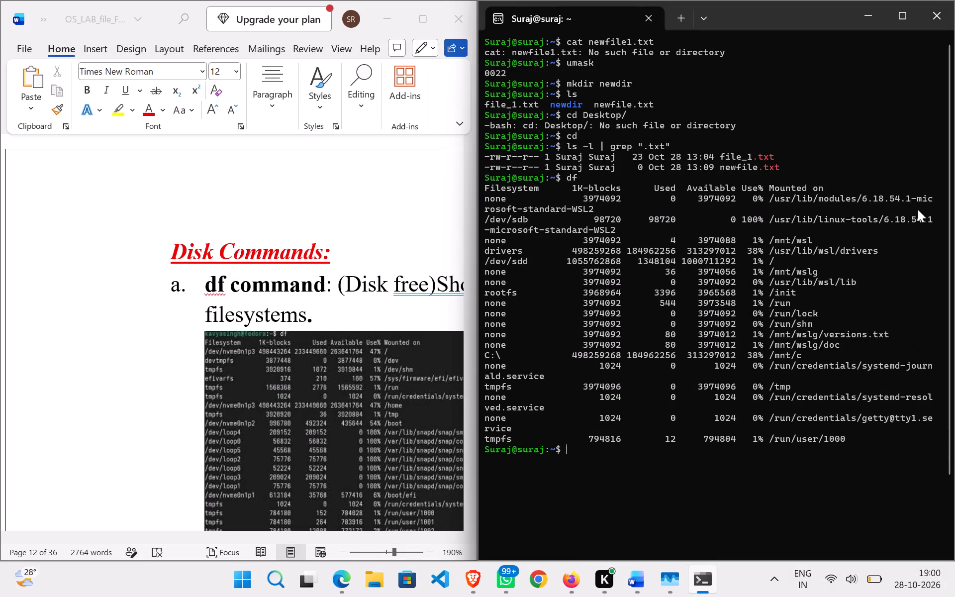
Minimize the terminal and remove the sample df screenshot under the df command description in the document.
{"action": "left_click", "coordinate": [865, 15]}
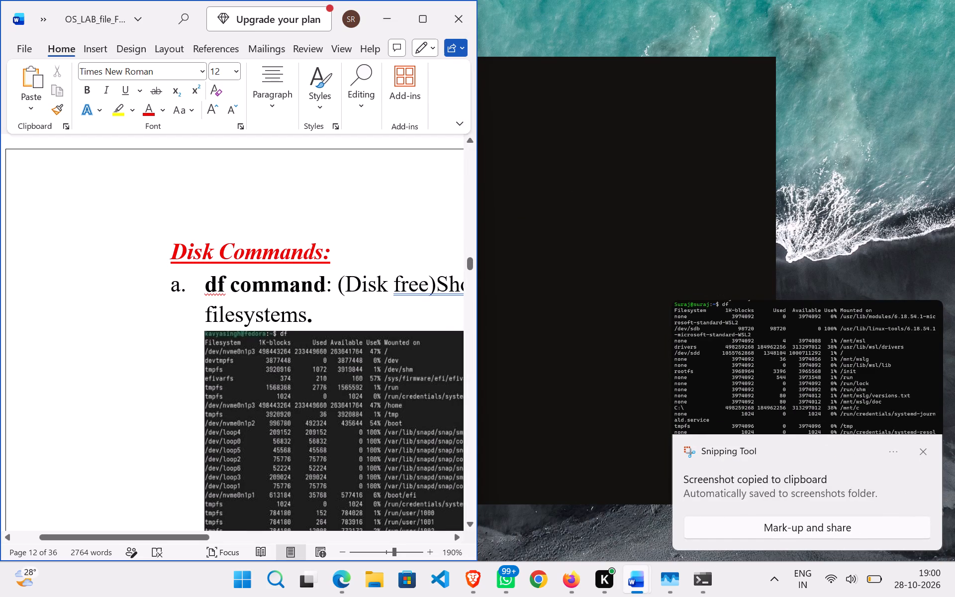
{"action": "scroll", "coordinate": [352, 386], "scroll_direction": "down", "scroll_amount": 1}
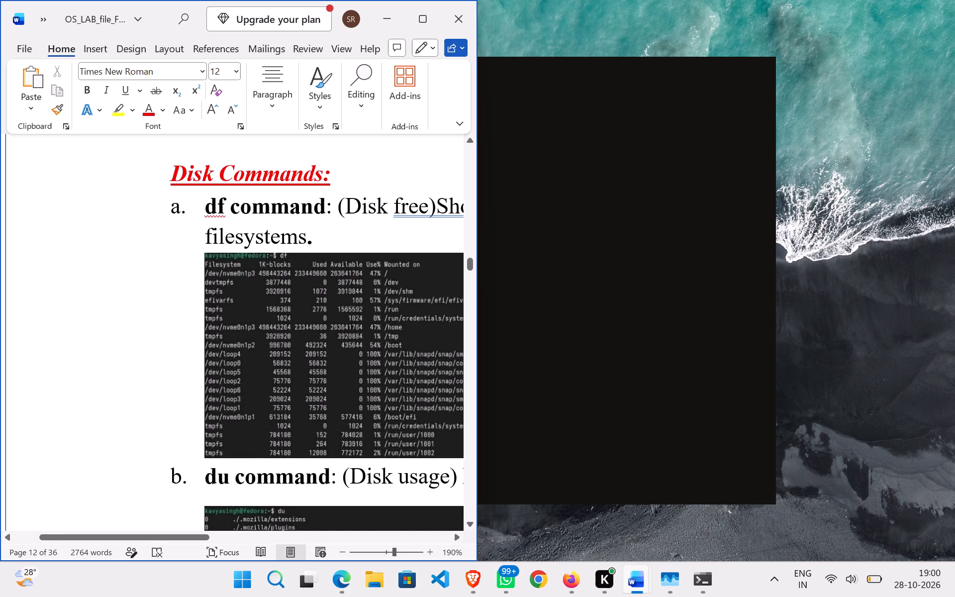
{"action": "scroll", "coordinate": [352, 386], "scroll_direction": "left", "scroll_amount": 1}
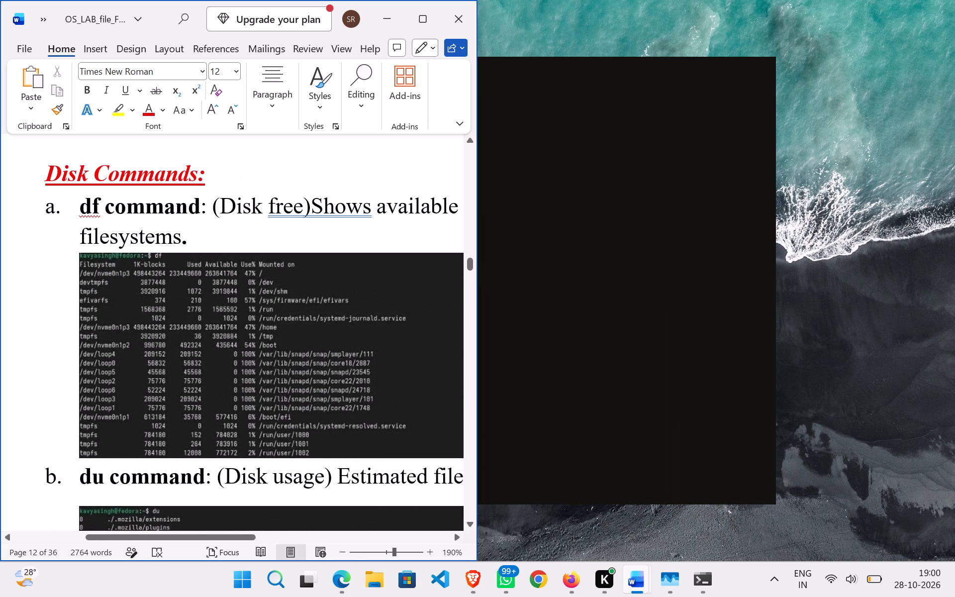
{"action": "left_click", "coordinate": [330, 377]}
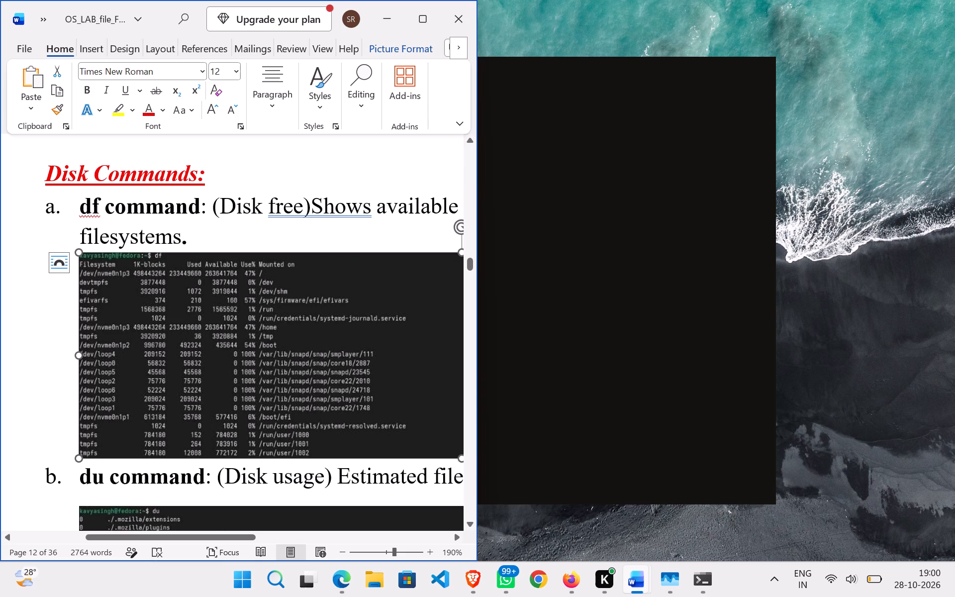
{"action": "left_click", "coordinate": [74, 267]}
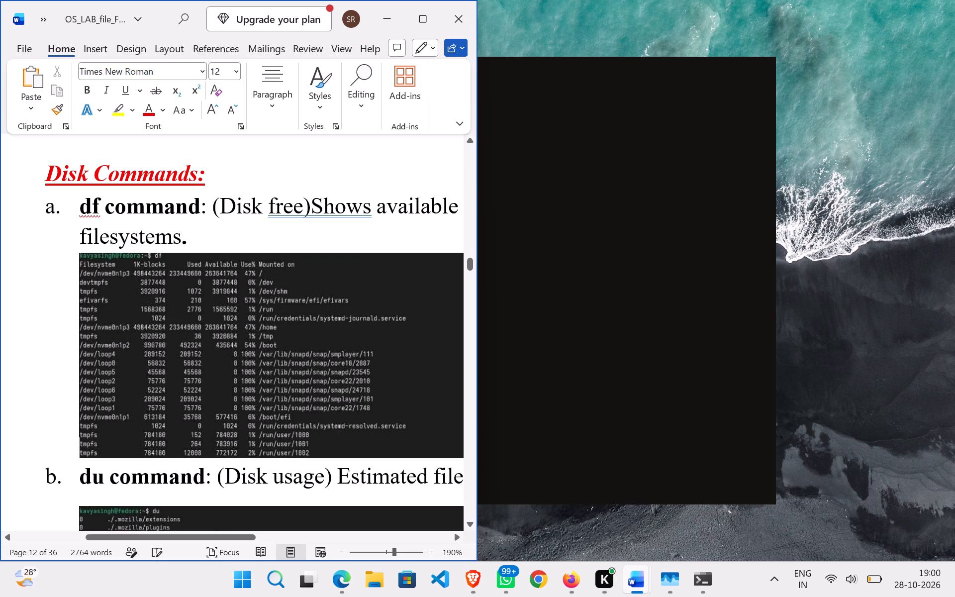
{"action": "left_click", "coordinate": [76, 254]}
{"action": "left_click", "coordinate": [118, 279]}
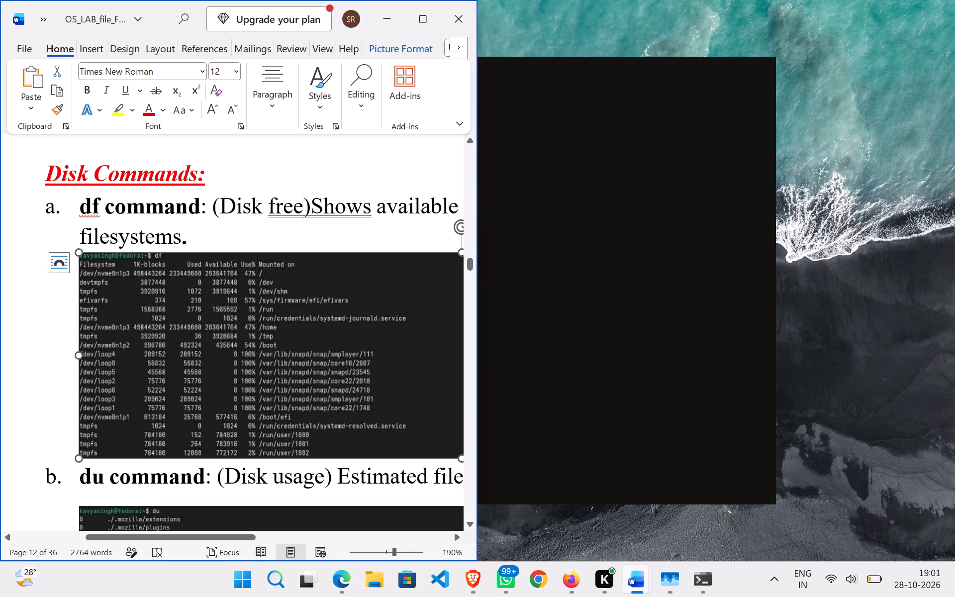
{"action": "right_click", "coordinate": [359, 281]}
{"action": "left_click", "coordinate": [397, 163]}
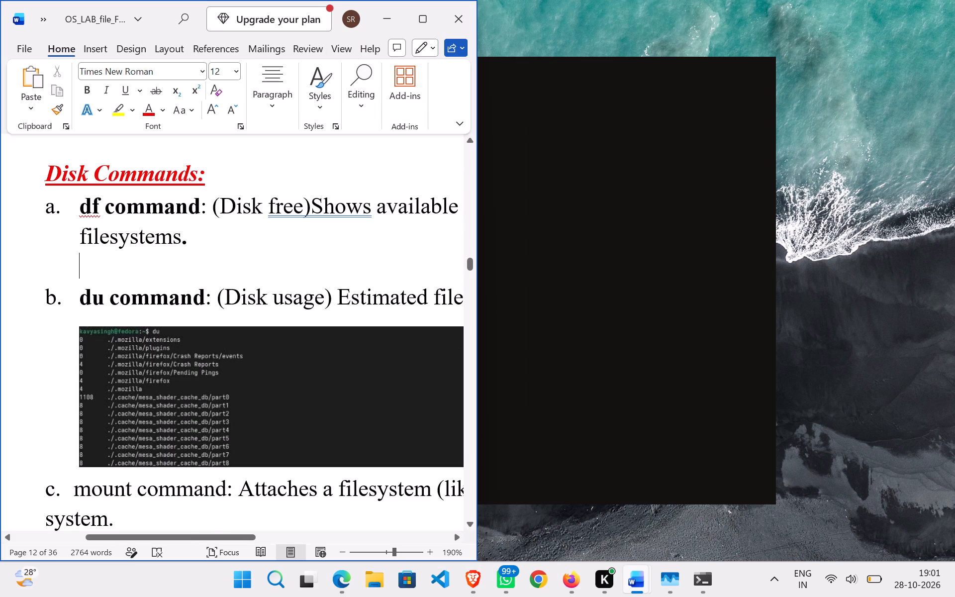
{"action": "left_click", "coordinate": [98, 48]}
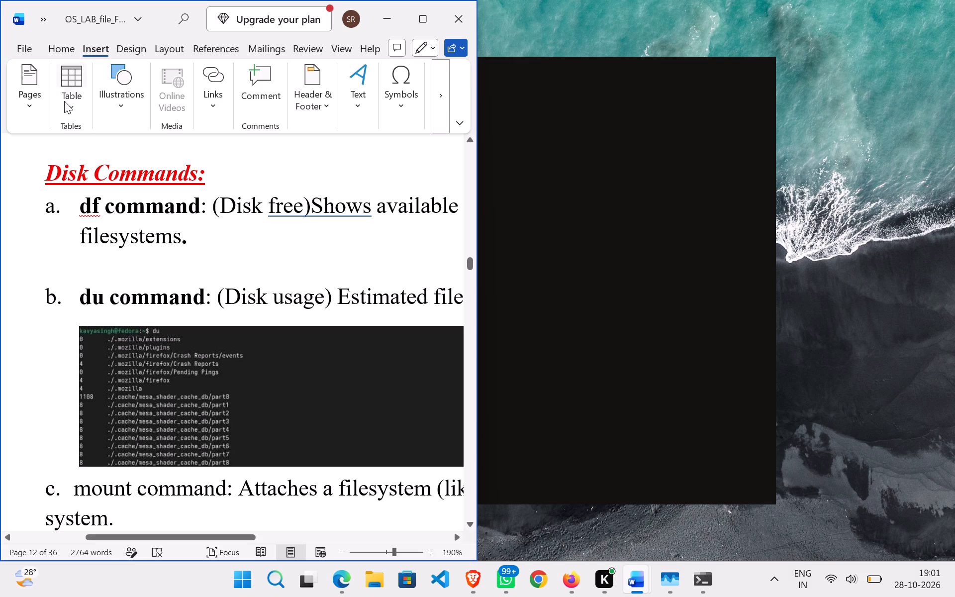
{"action": "left_click", "coordinate": [87, 49]}
{"action": "left_click", "coordinate": [420, 13]}
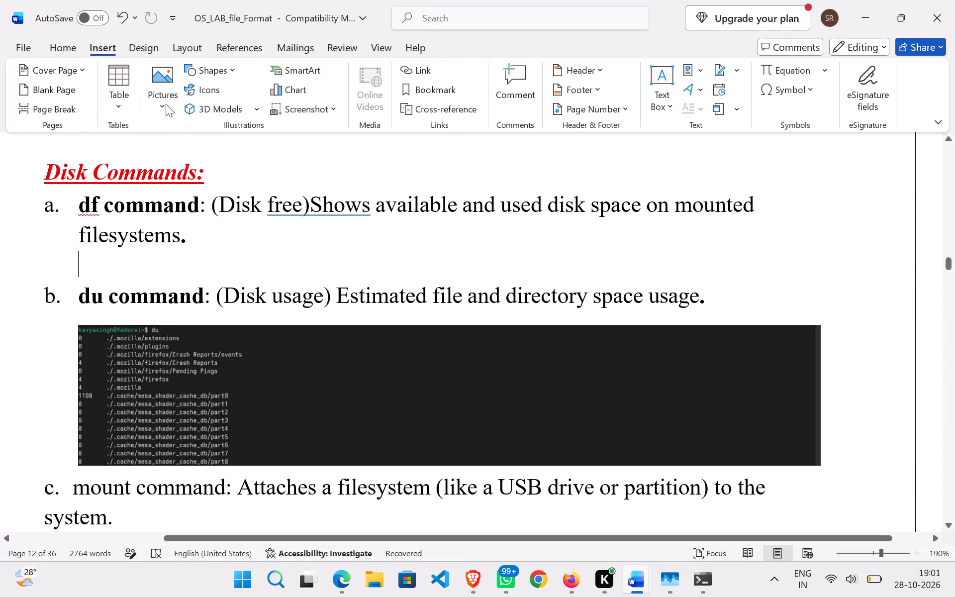
{"action": "left_click", "coordinate": [165, 105]}
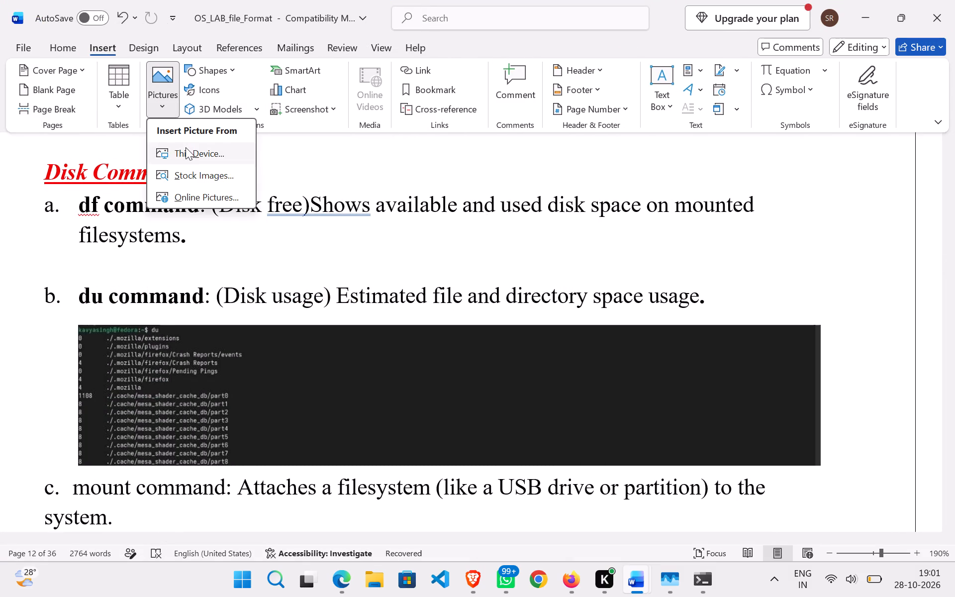
{"action": "left_click", "coordinate": [186, 147]}
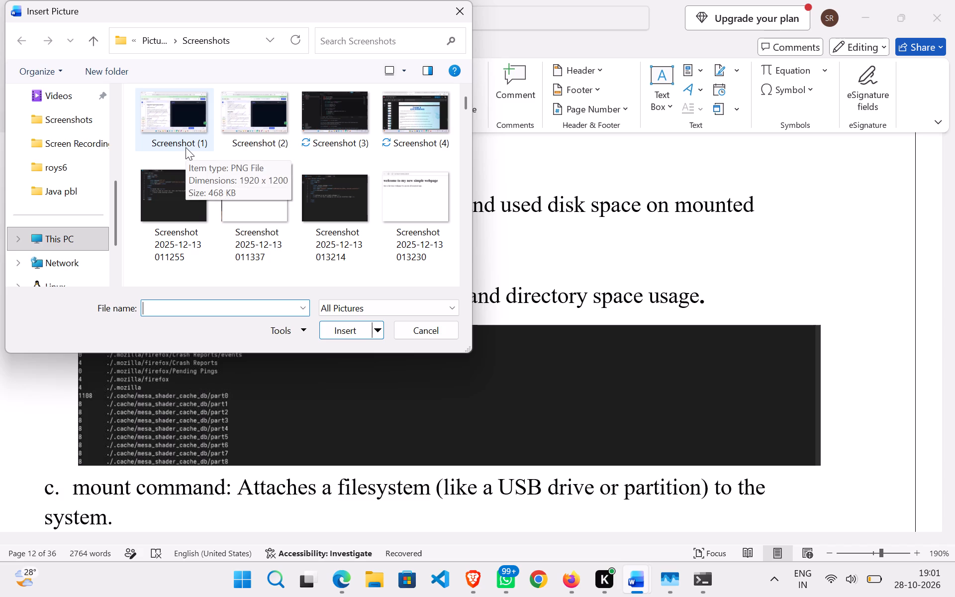
{"action": "scroll", "coordinate": [292, 136], "scroll_direction": "down", "scroll_amount": 3}
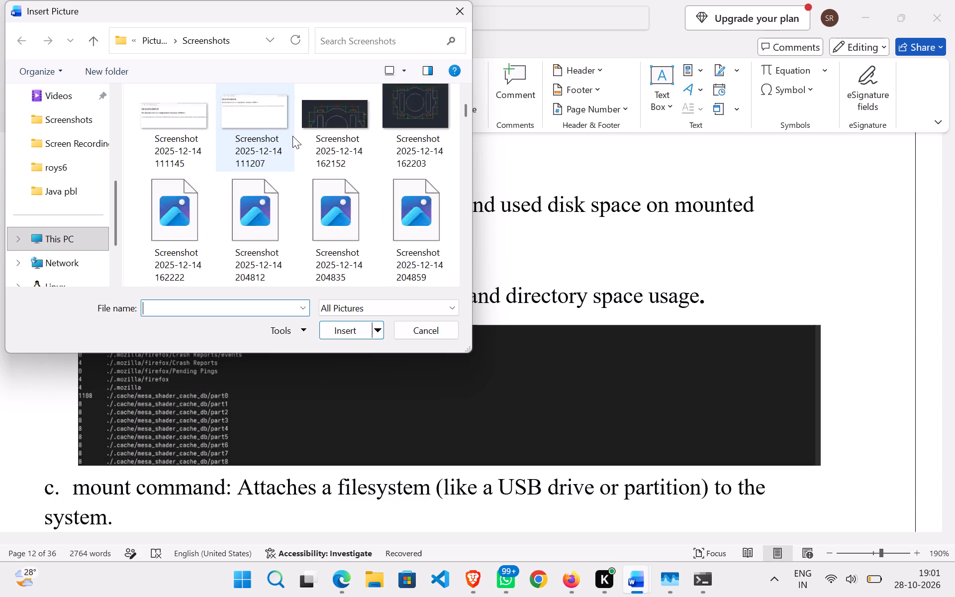
{"action": "scroll", "coordinate": [292, 136], "scroll_direction": "down", "scroll_amount": 20}
{"action": "scroll", "coordinate": [292, 136], "scroll_direction": "down", "scroll_amount": 16}
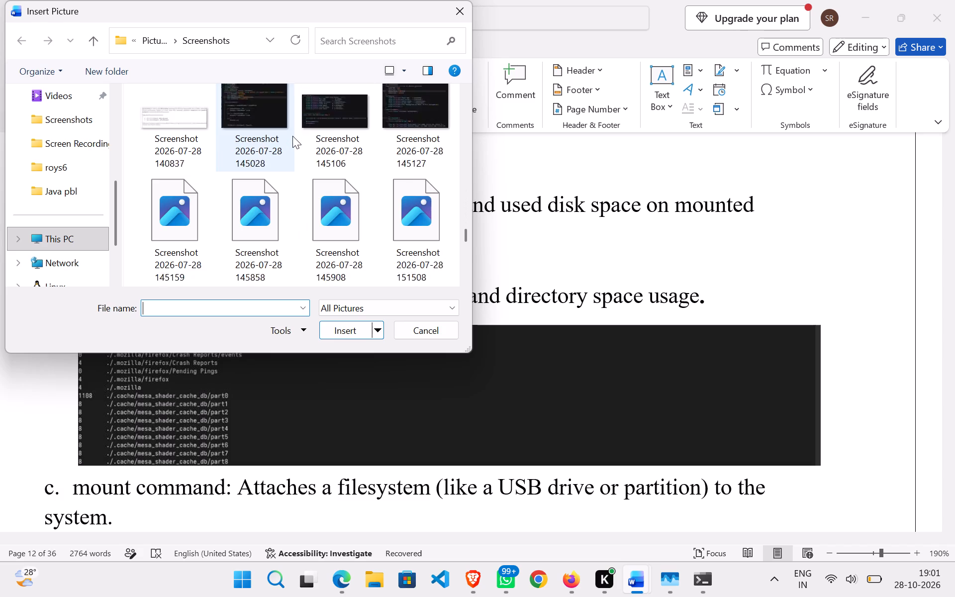
{"action": "scroll", "coordinate": [292, 136], "scroll_direction": "down", "scroll_amount": 18}
{"action": "left_click", "coordinate": [163, 222]}
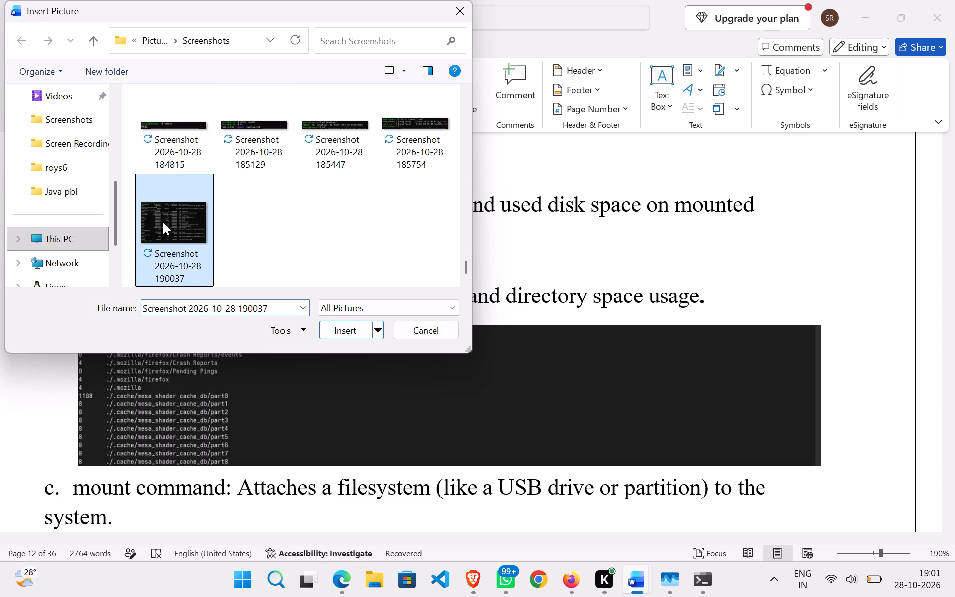
{"action": "left_click", "coordinate": [335, 332]}
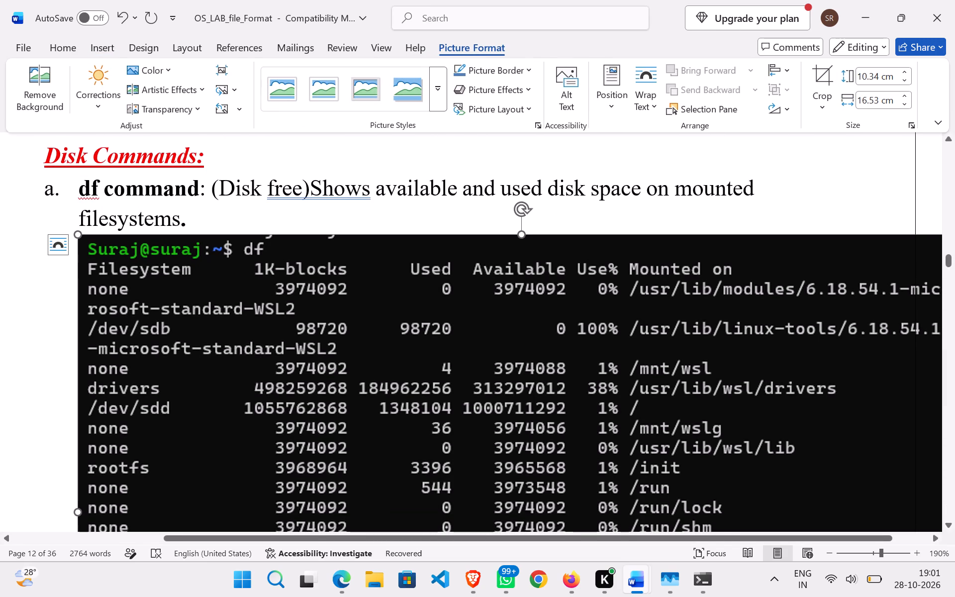
Reduce the height of the inserted df output picture to about 10.2 cm, keeping its width.
{"action": "scroll", "coordinate": [387, 199], "scroll_direction": "down", "scroll_amount": 1}
{"action": "scroll", "coordinate": [387, 199], "scroll_direction": "down", "scroll_amount": 8, "text": "ctrl"}
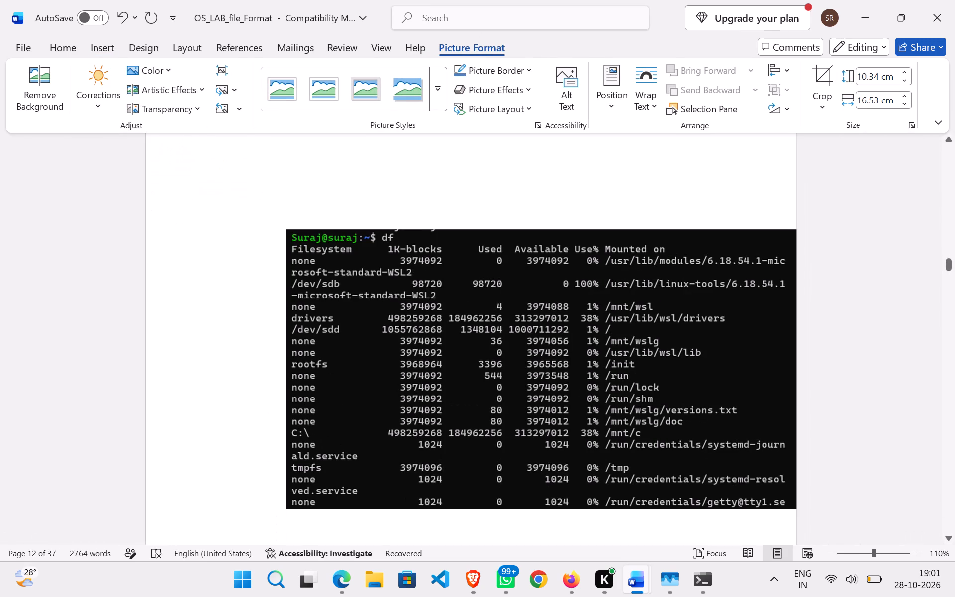
{"action": "scroll", "coordinate": [387, 199], "scroll_direction": "down", "scroll_amount": 2, "text": "ctrl"}
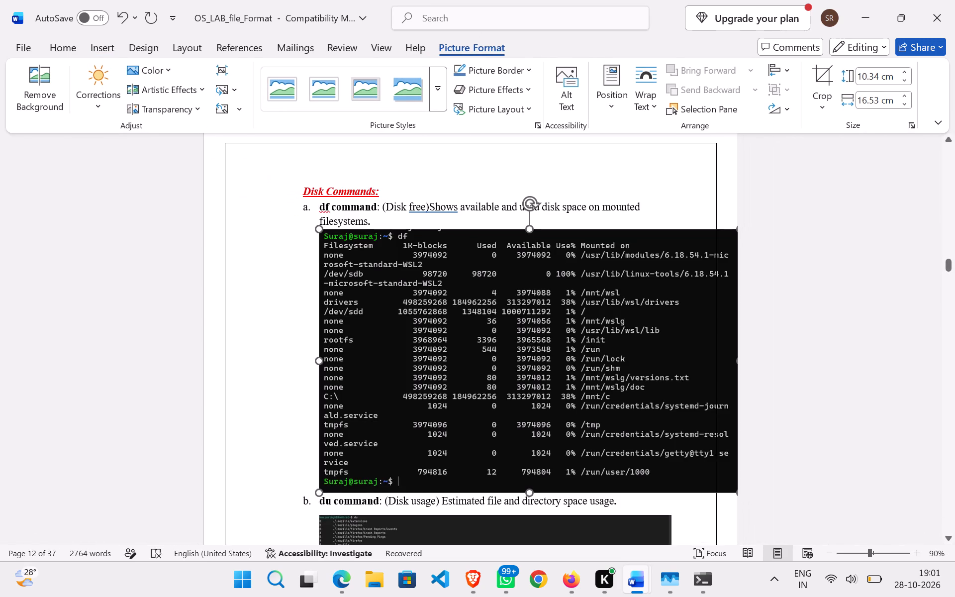
{"action": "scroll", "coordinate": [387, 199], "scroll_direction": "down", "scroll_amount": 6, "text": "ctrl"}
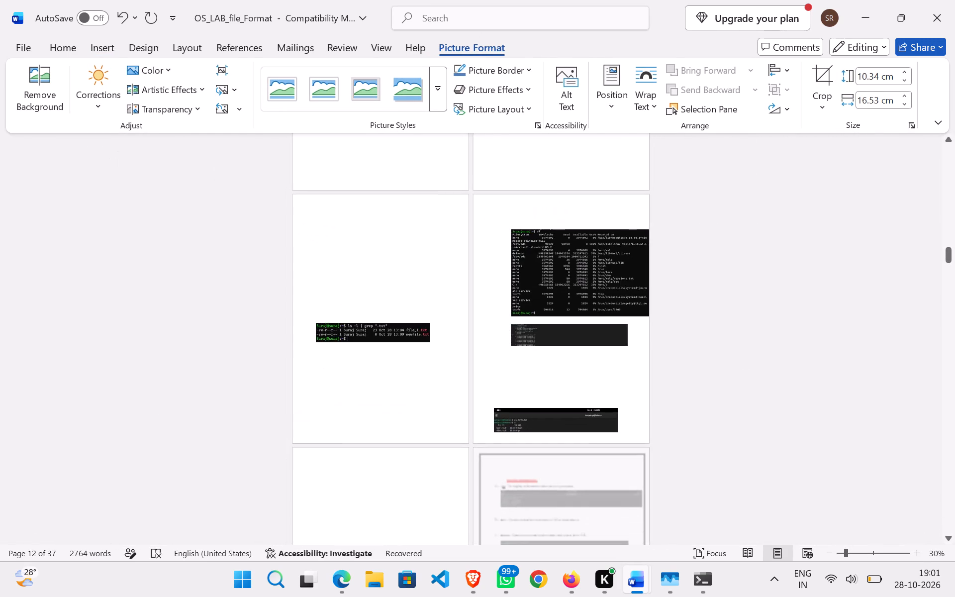
{"action": "scroll", "coordinate": [387, 199], "scroll_direction": "up", "scroll_amount": 4, "text": "ctrl"}
{"action": "scroll", "coordinate": [387, 199], "scroll_direction": "down", "scroll_amount": 2, "text": "ctrl"}
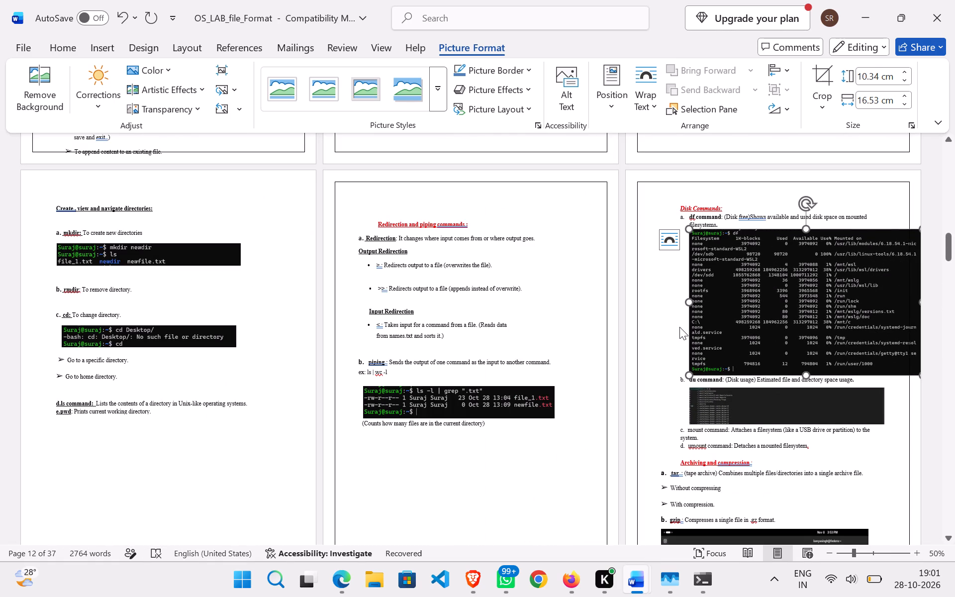
{"action": "scroll", "coordinate": [679, 327], "scroll_direction": "left", "scroll_amount": 2}
{"action": "scroll", "coordinate": [755, 320], "scroll_direction": "up", "scroll_amount": 8, "text": "ctrl"}
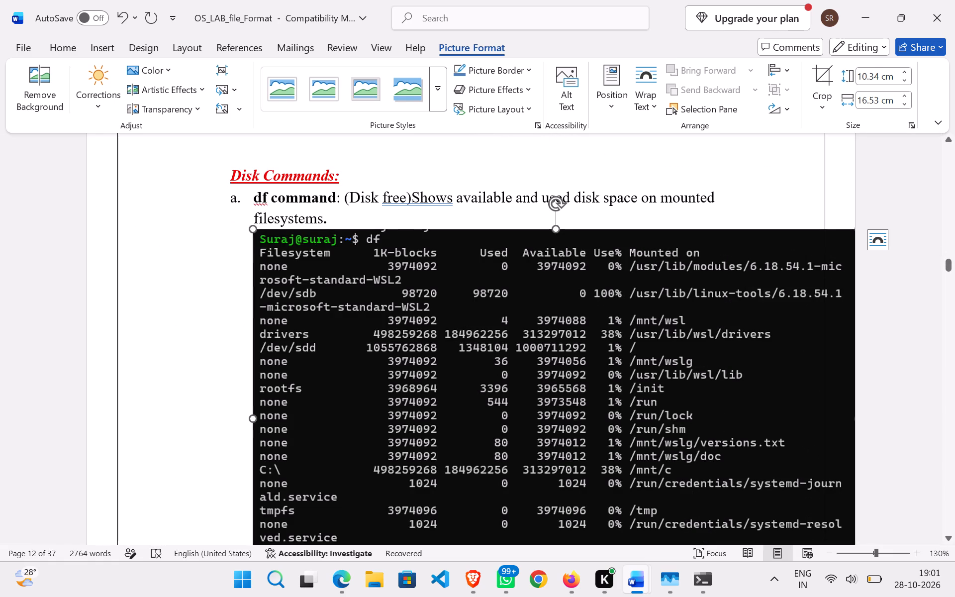
{"action": "left_click_drag", "start_coordinate": [554, 228], "coordinate": [554, 234]}
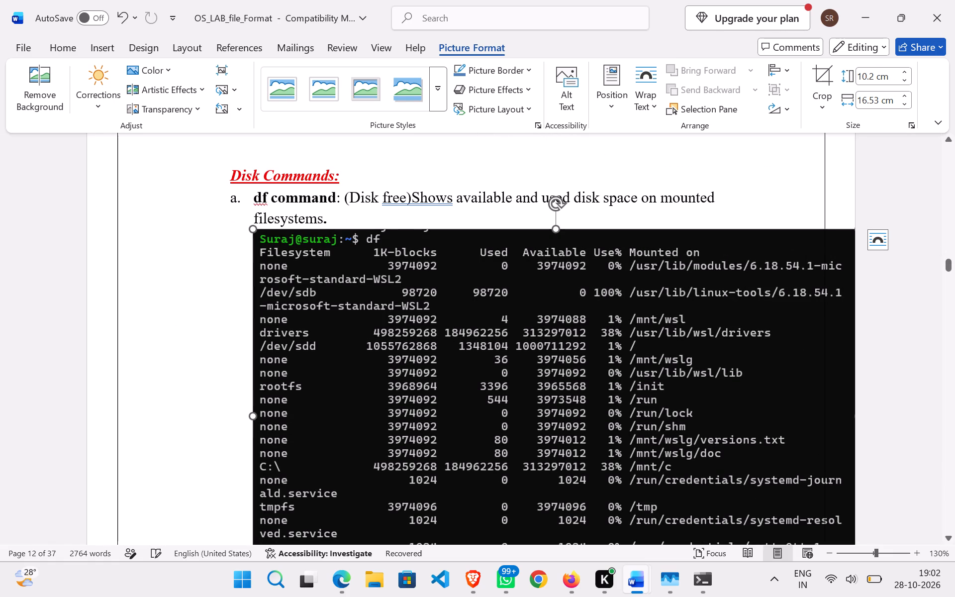
Narrow the df output picture to about 10.4 cm wide, keeping its height.
{"action": "left_click_drag", "start_coordinate": [252, 413], "coordinate": [300, 414]}
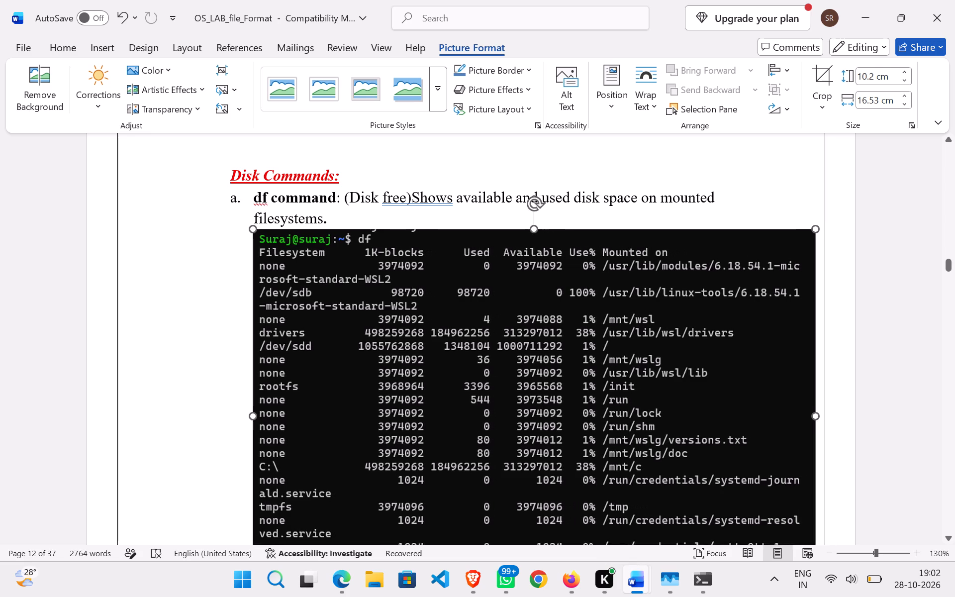
{"action": "left_click_drag", "start_coordinate": [300, 414], "coordinate": [472, 412]}
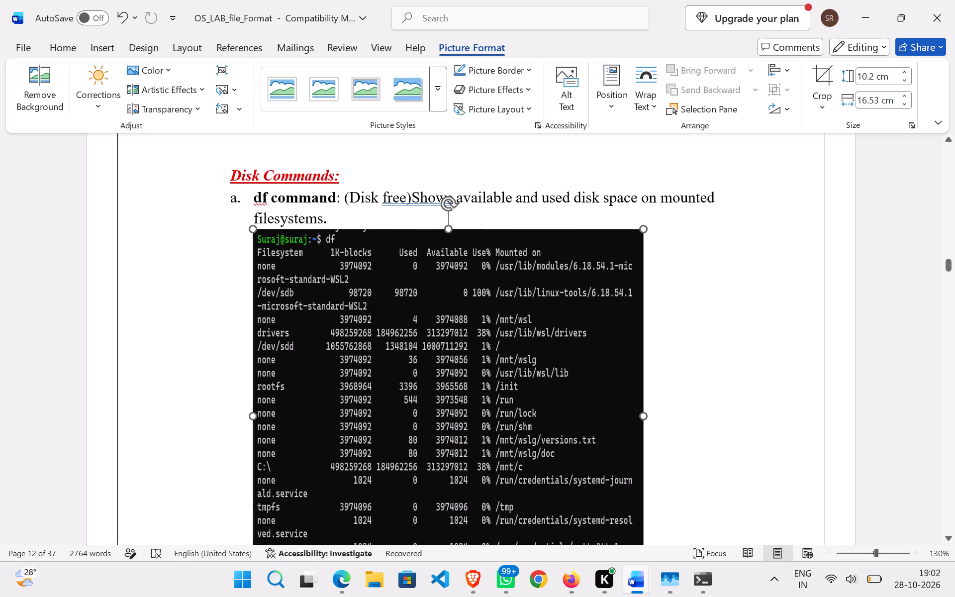
{"action": "left_click_drag", "start_coordinate": [472, 412], "coordinate": [477, 412]}
Reduce the height of the df output picture to about 3.8 cm, keeping its width, and deselect it.
{"action": "left_click_drag", "start_coordinate": [445, 231], "coordinate": [483, 371]}
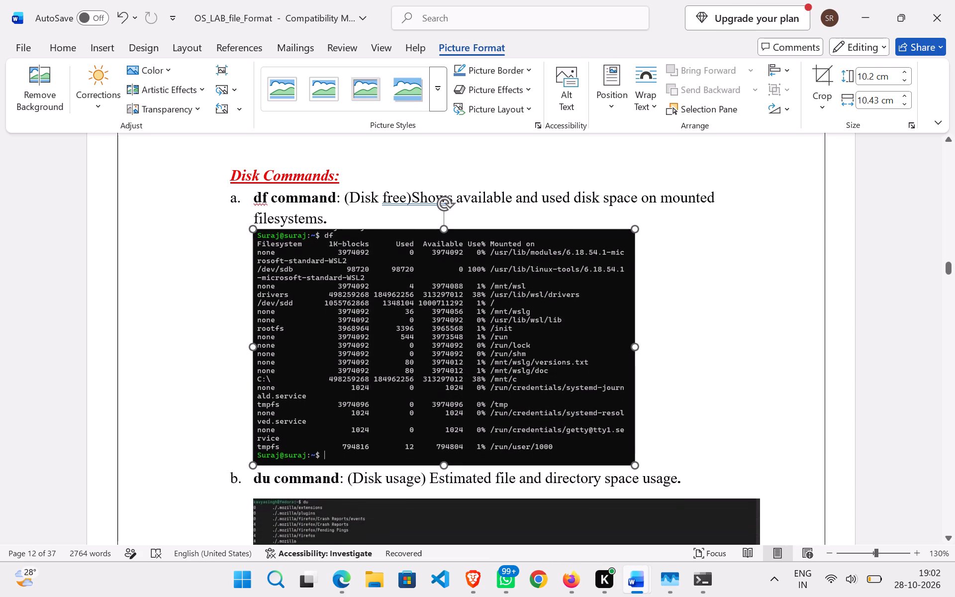
{"action": "left_click_drag", "start_coordinate": [483, 371], "coordinate": [499, 433]}
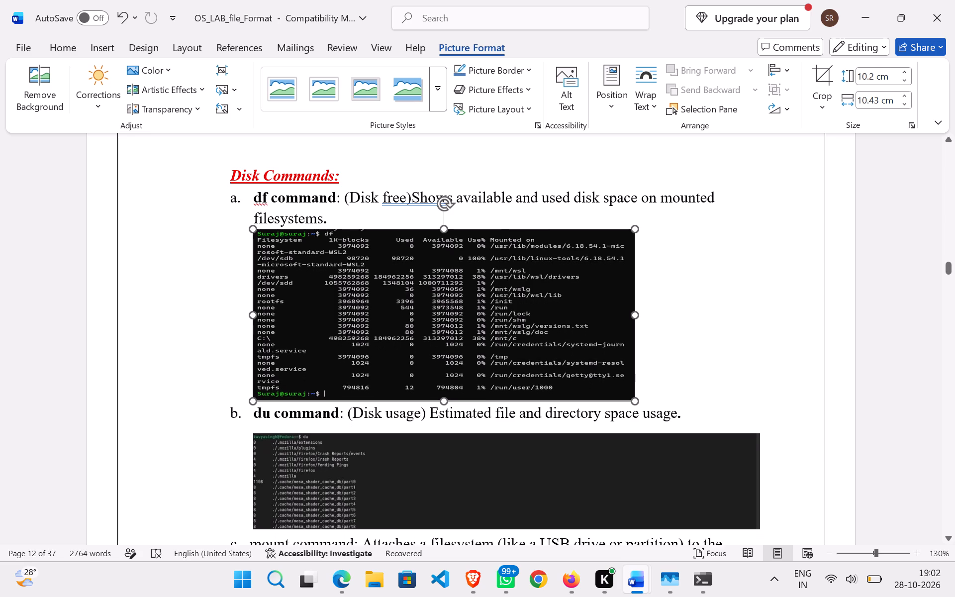
{"action": "left_click_drag", "start_coordinate": [499, 433], "coordinate": [508, 552]}
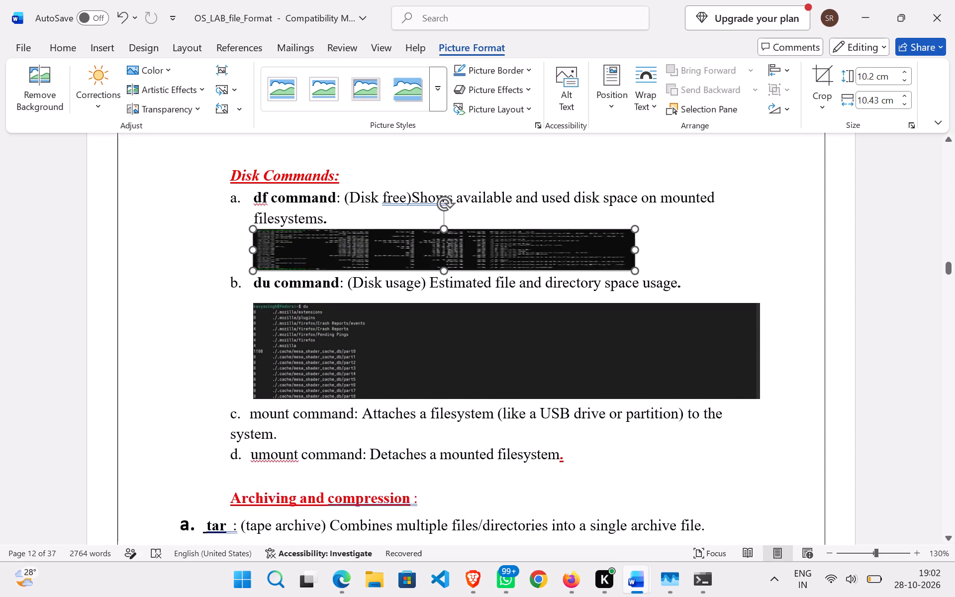
{"action": "left_click_drag", "start_coordinate": [508, 552], "coordinate": [492, 472]}
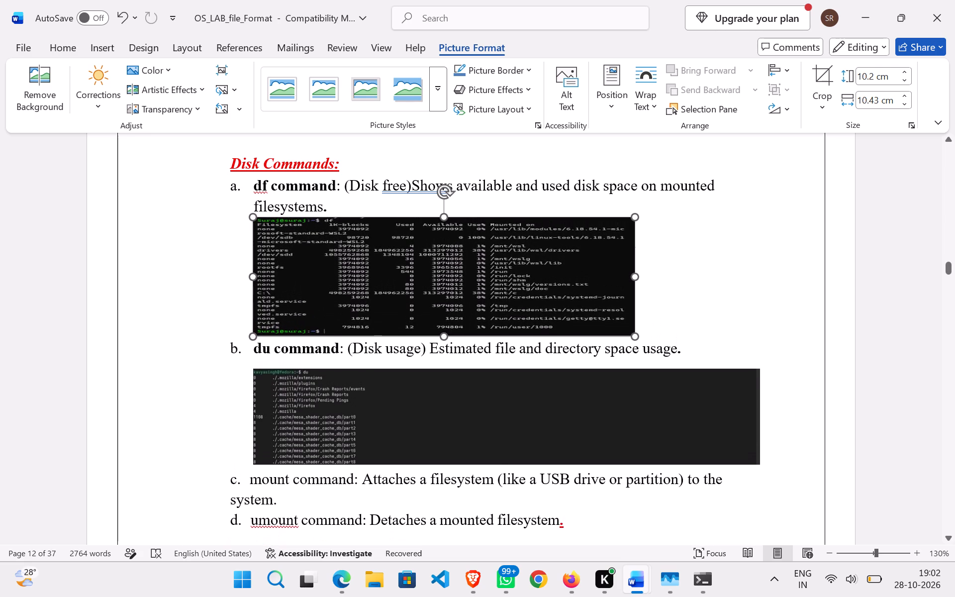
{"action": "left_click_drag", "start_coordinate": [492, 472], "coordinate": [488, 452]}
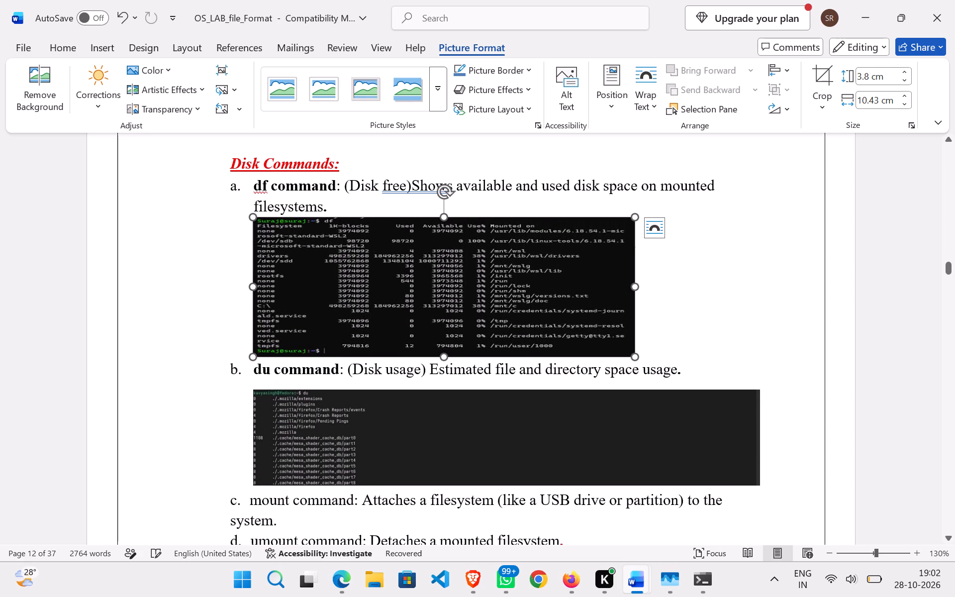
{"action": "left_click", "coordinate": [714, 319]}
Select the df output picture again and stretch it slightly taller, keeping its width.
{"action": "scroll", "coordinate": [719, 315], "scroll_direction": "down", "scroll_amount": 1}
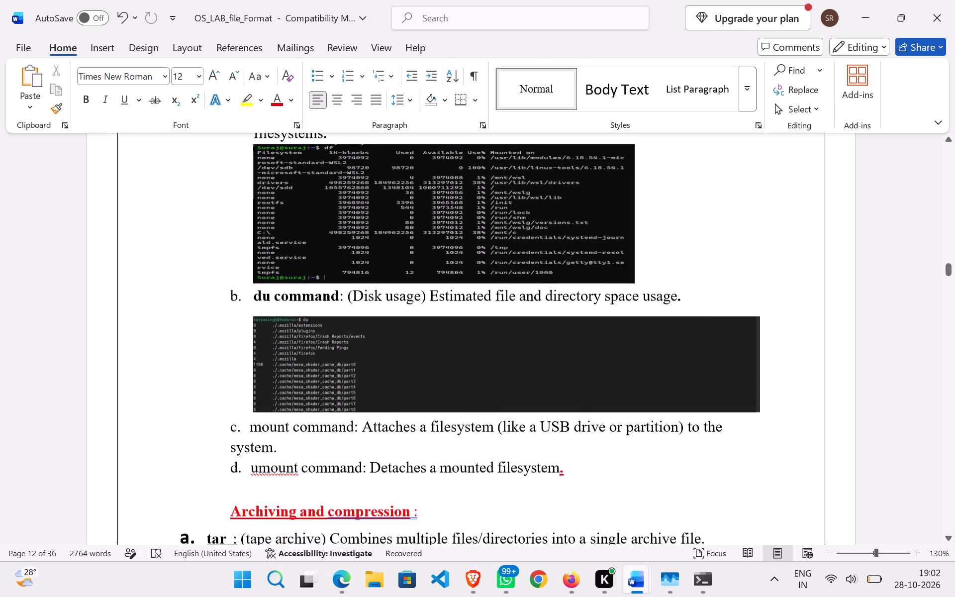
{"action": "scroll", "coordinate": [719, 315], "scroll_direction": "down", "scroll_amount": 3}
{"action": "scroll", "coordinate": [719, 315], "scroll_direction": "up", "scroll_amount": 1}
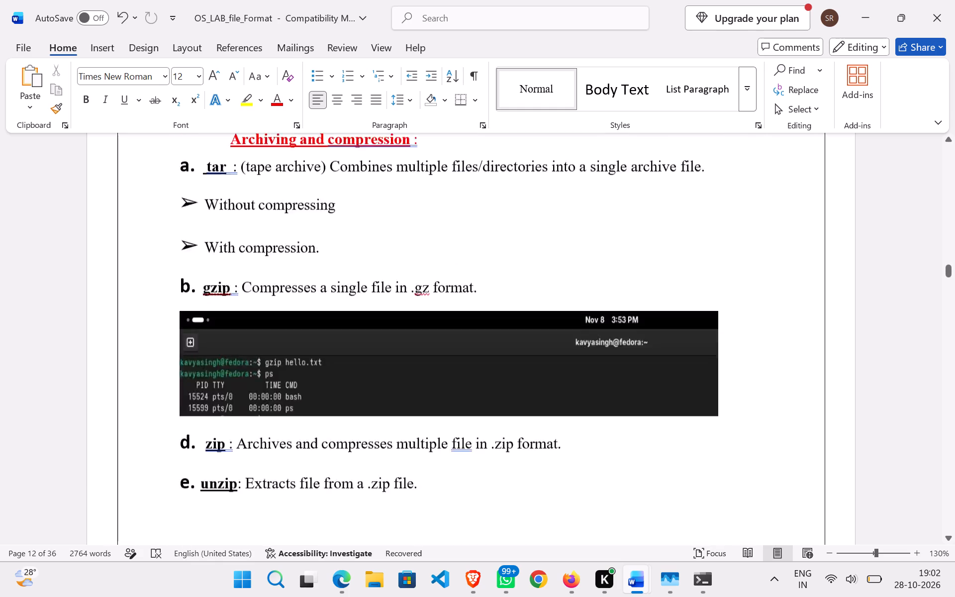
{"action": "scroll", "coordinate": [719, 315], "scroll_direction": "up", "scroll_amount": 2}
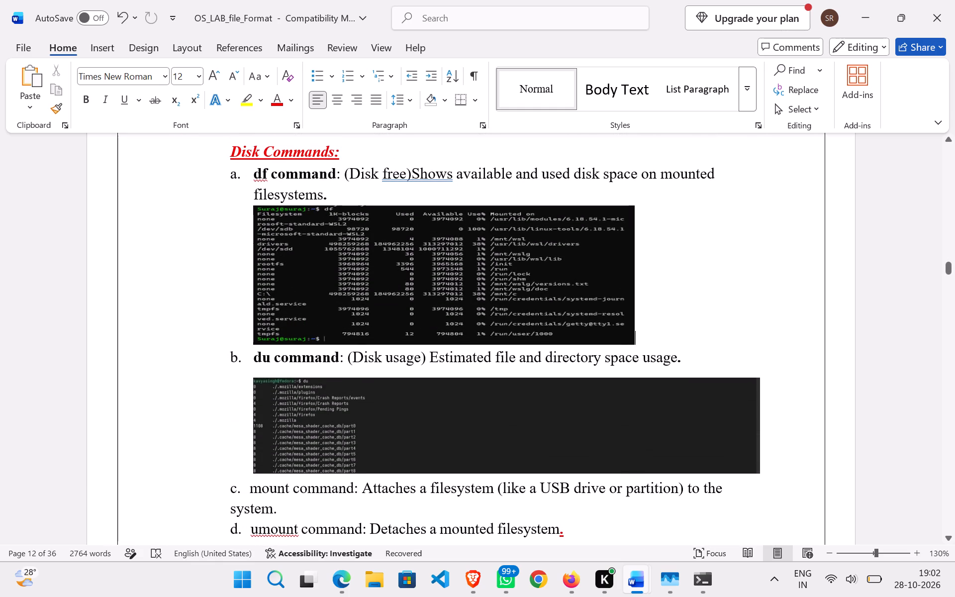
{"action": "left_click", "coordinate": [442, 207]}
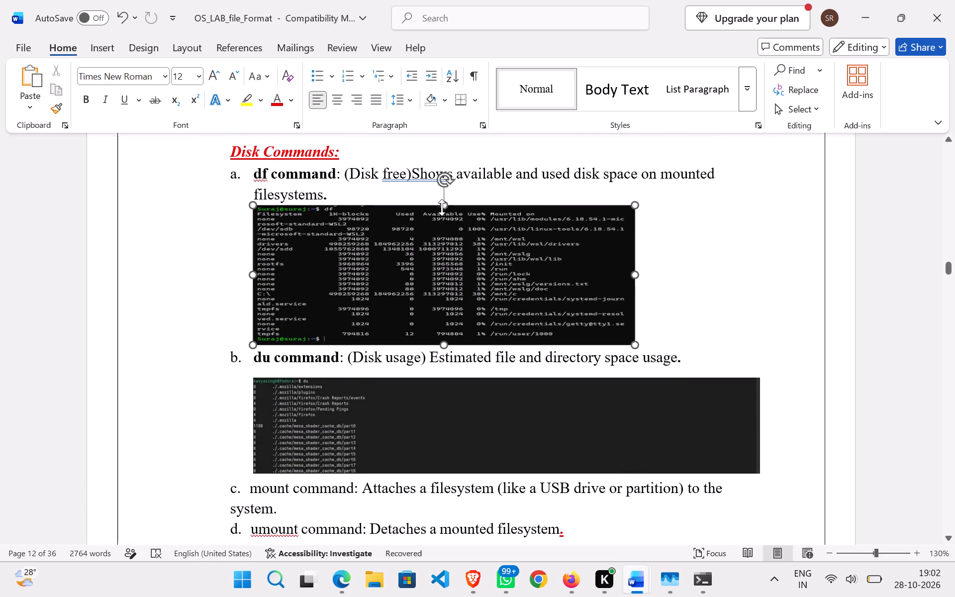
{"action": "left_click_drag", "start_coordinate": [443, 343], "coordinate": [443, 345]}
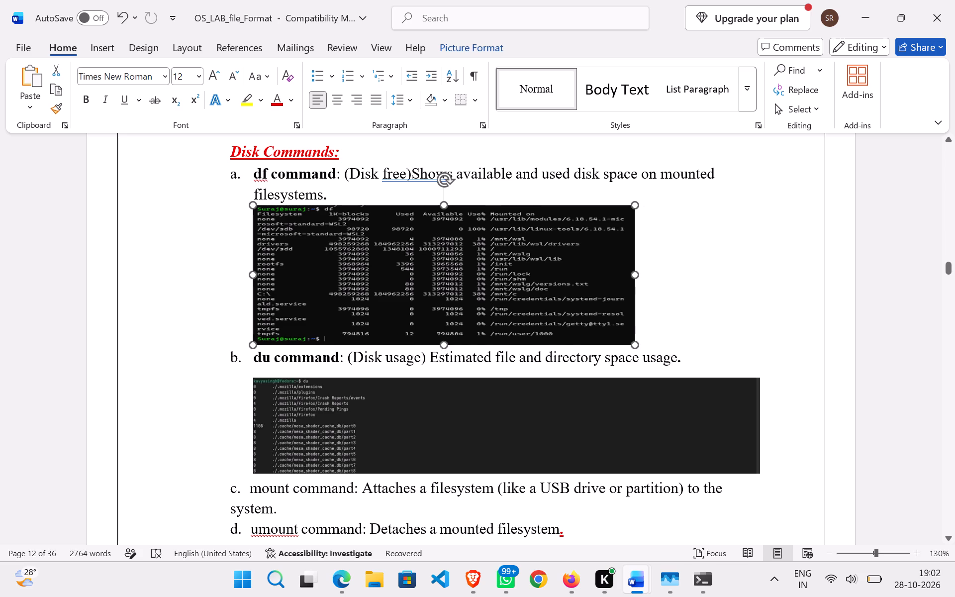
{"action": "left_click_drag", "start_coordinate": [443, 345], "coordinate": [444, 365]}
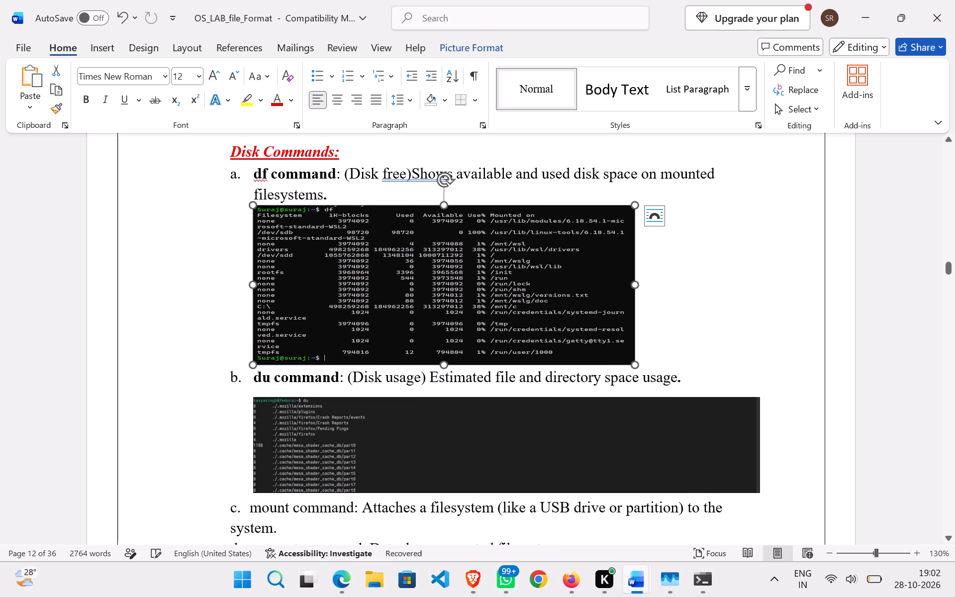
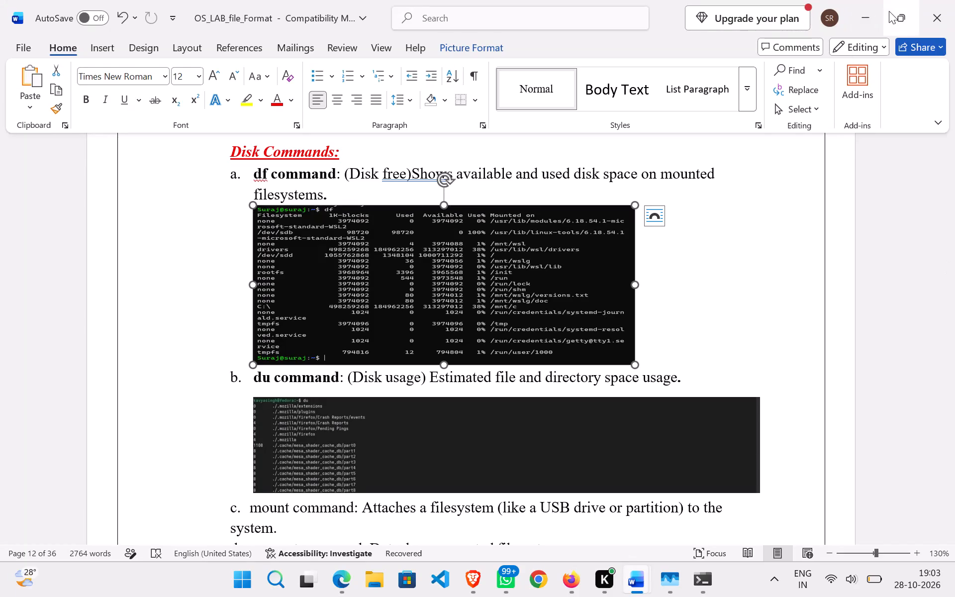
Arrange the lab document window side by side with the Linux terminal window.
{"action": "left_click", "coordinate": [806, 50]}
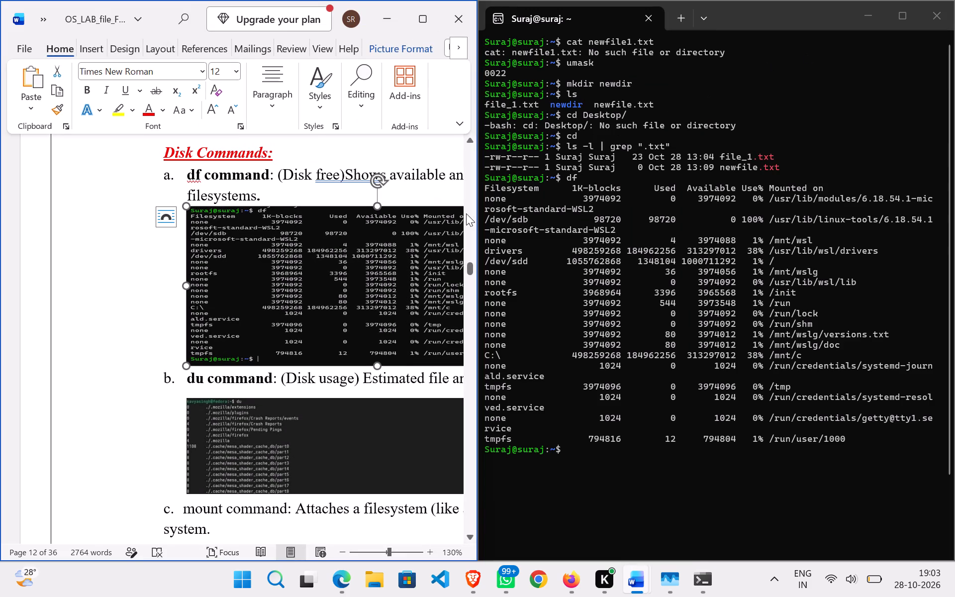
Examine the du command entry and its sample screenshot under Disk Commands at 200% zoom.
{"action": "left_click", "coordinate": [290, 415]}
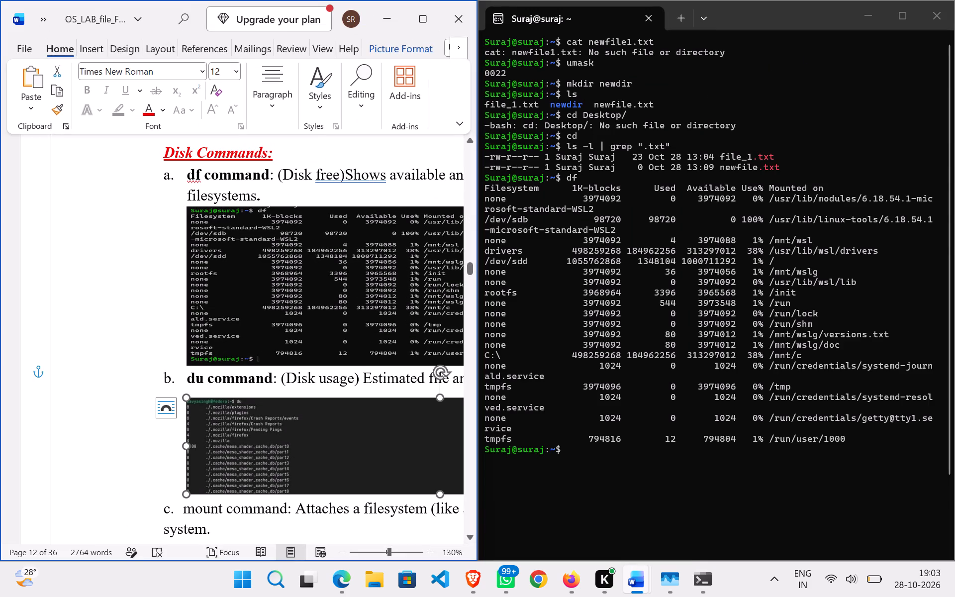
{"action": "left_click", "coordinate": [290, 415]}
{"action": "left_click", "coordinate": [149, 349]}
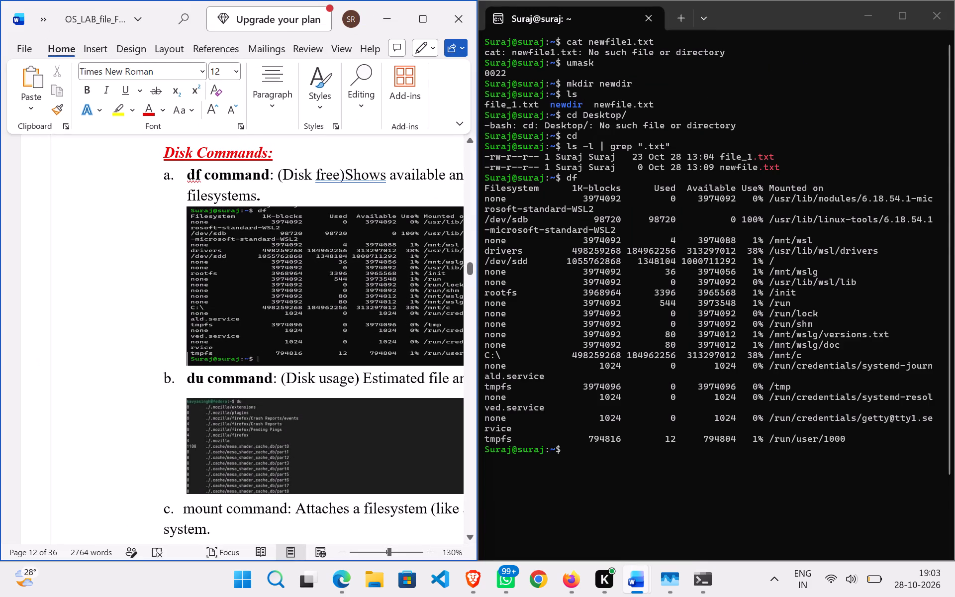
{"action": "scroll", "coordinate": [236, 408], "scroll_direction": "up", "scroll_amount": 7, "text": "ctrl"}
{"action": "scroll", "coordinate": [272, 419], "scroll_direction": "down", "scroll_amount": 2}
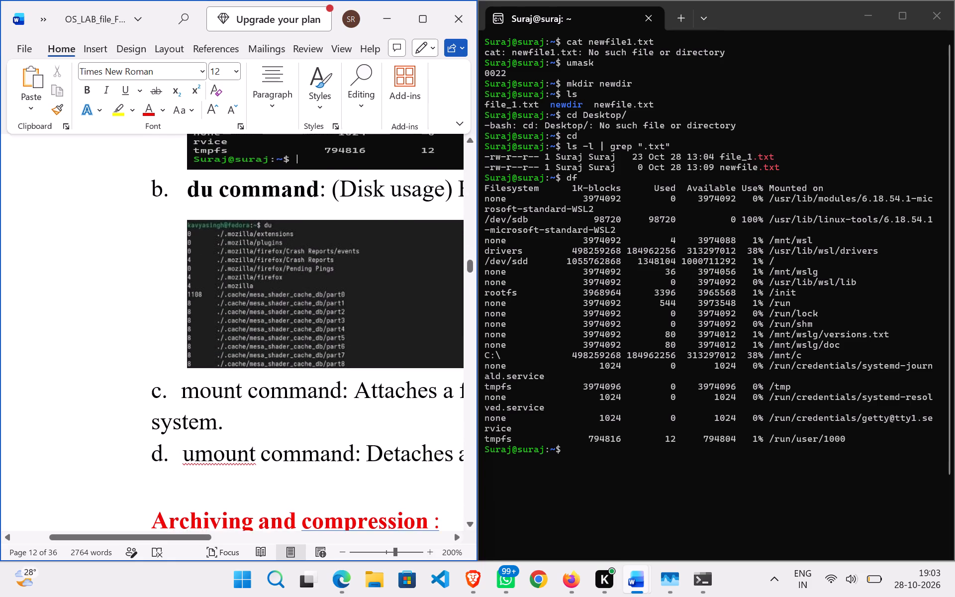
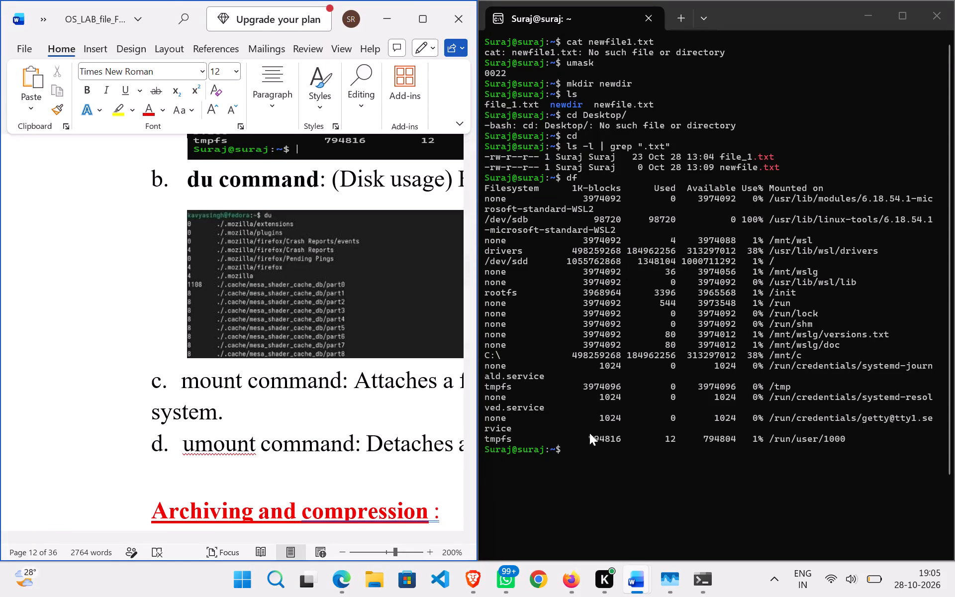
Run the du command twice in the Linux terminal.
{"action": "left_click", "coordinate": [577, 443]}
{"action": "scroll", "coordinate": [577, 443], "scroll_direction": "up", "scroll_amount": 3, "text": "ctrl"}
{"action": "scroll", "coordinate": [659, 459], "scroll_direction": "down", "scroll_amount": 2}
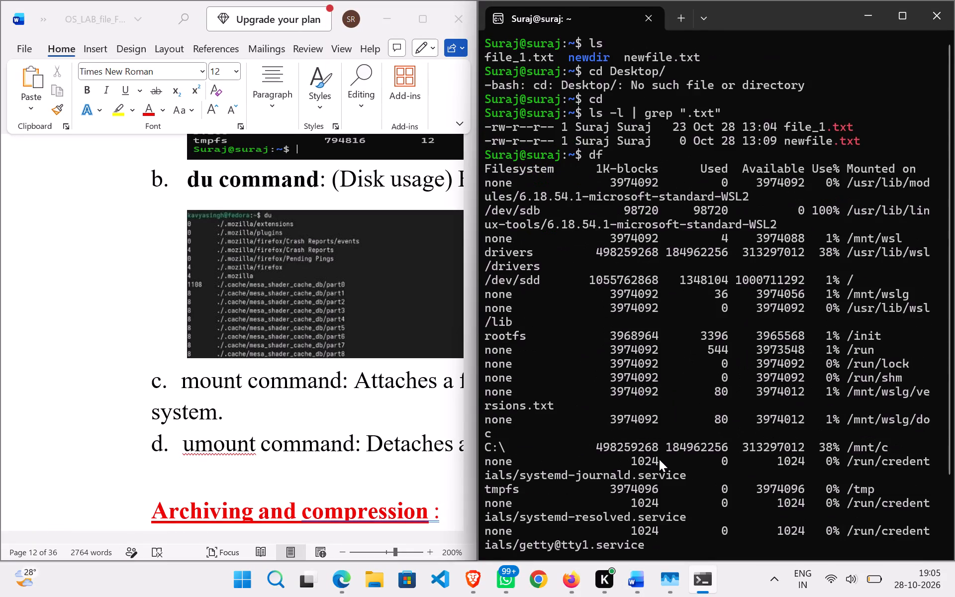
{"action": "scroll", "coordinate": [659, 459], "scroll_direction": "down", "scroll_amount": 4}
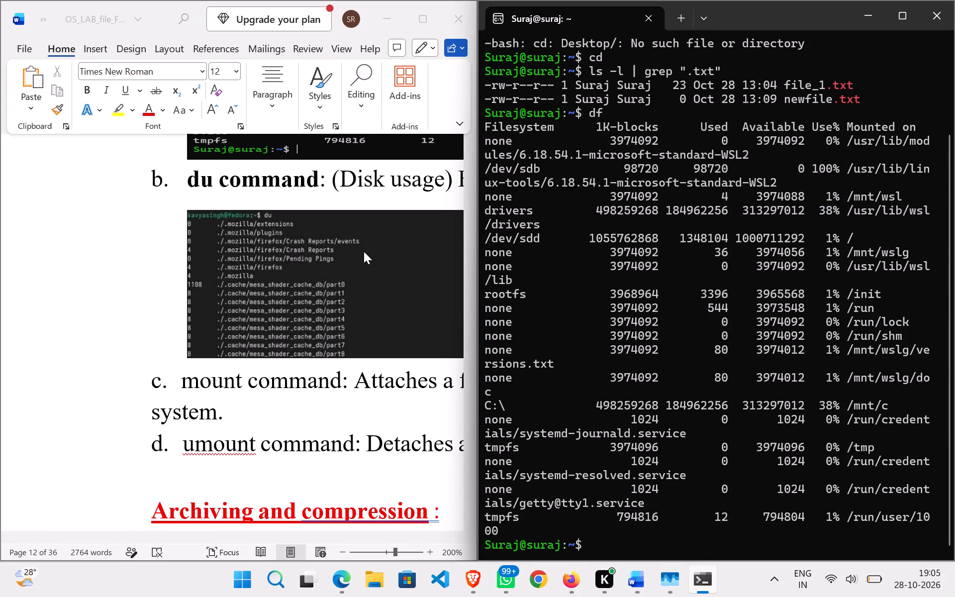
{"action": "type", "text": "du"}
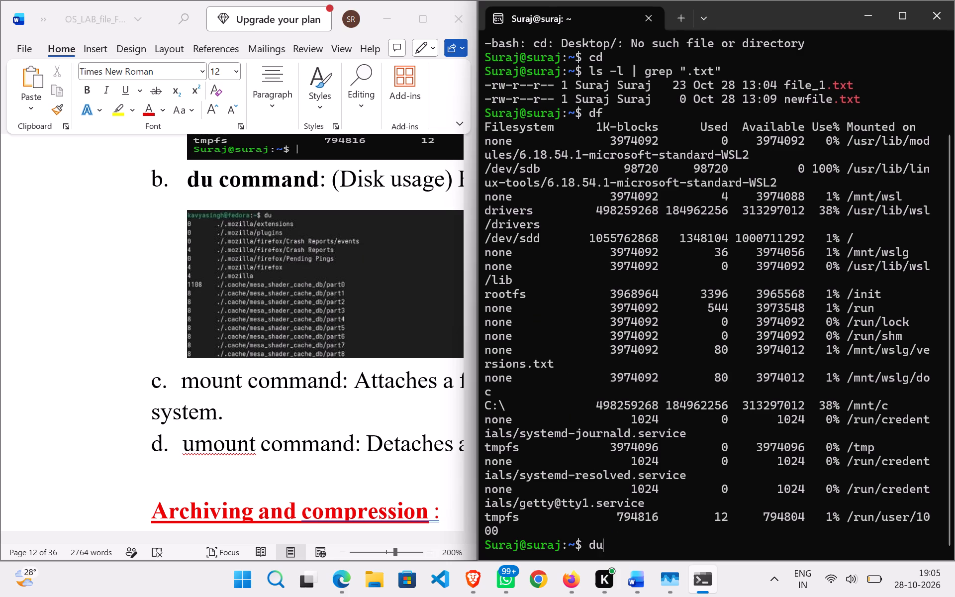
{"action": "key", "text": "Return"}
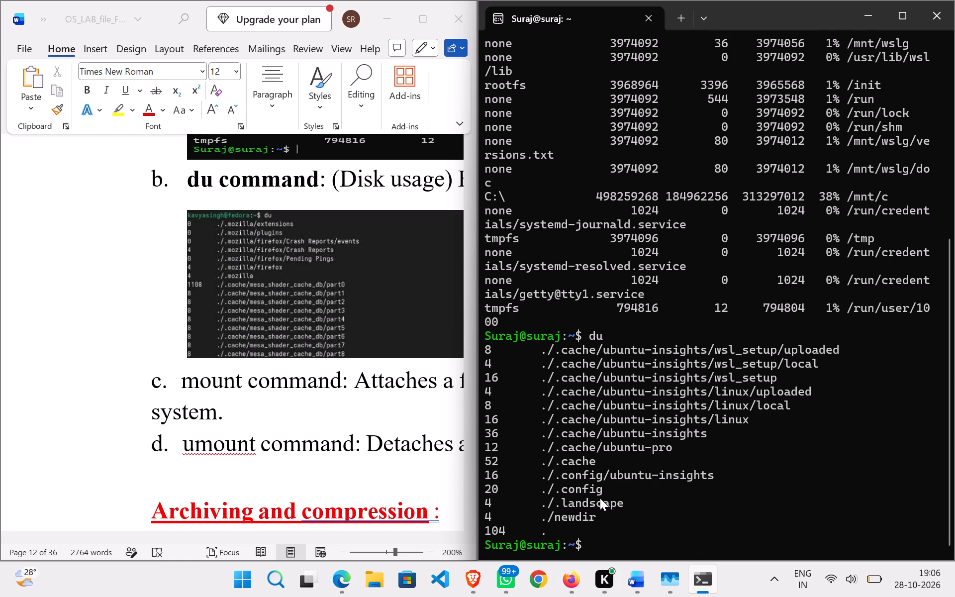
{"action": "type", "text": "du"}
{"action": "key", "text": "Return"}
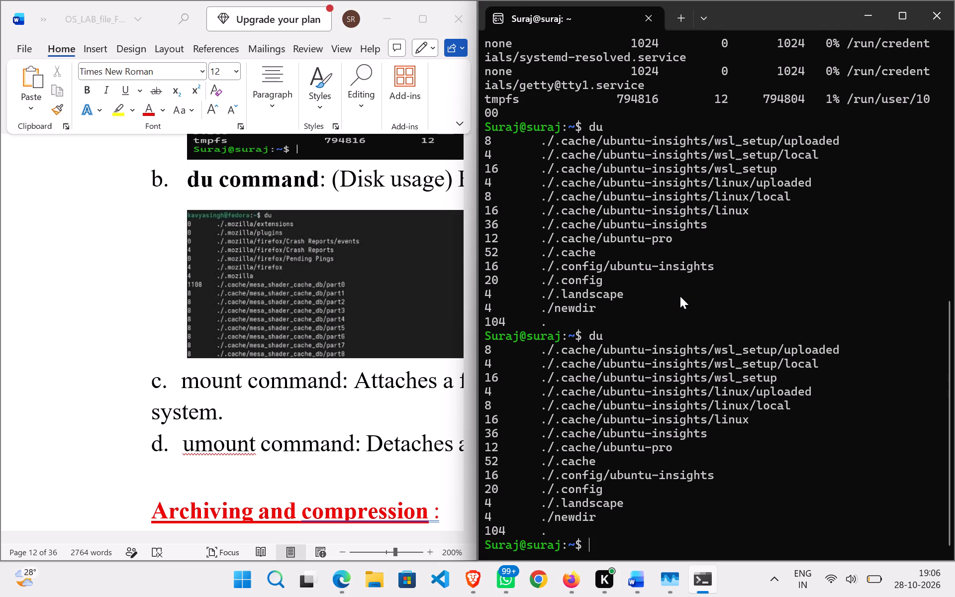
Capture a screenshot of the first du command with its complete output listing, and minimize the terminal window.
{"action": "key", "text": "Print"}
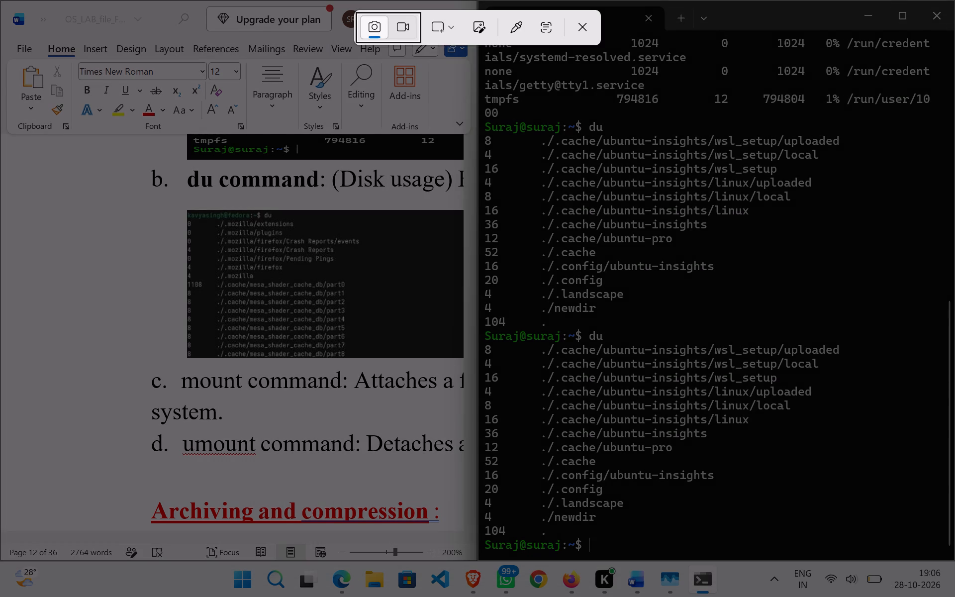
{"action": "left_click_drag", "start_coordinate": [482, 116], "coordinate": [648, 281]}
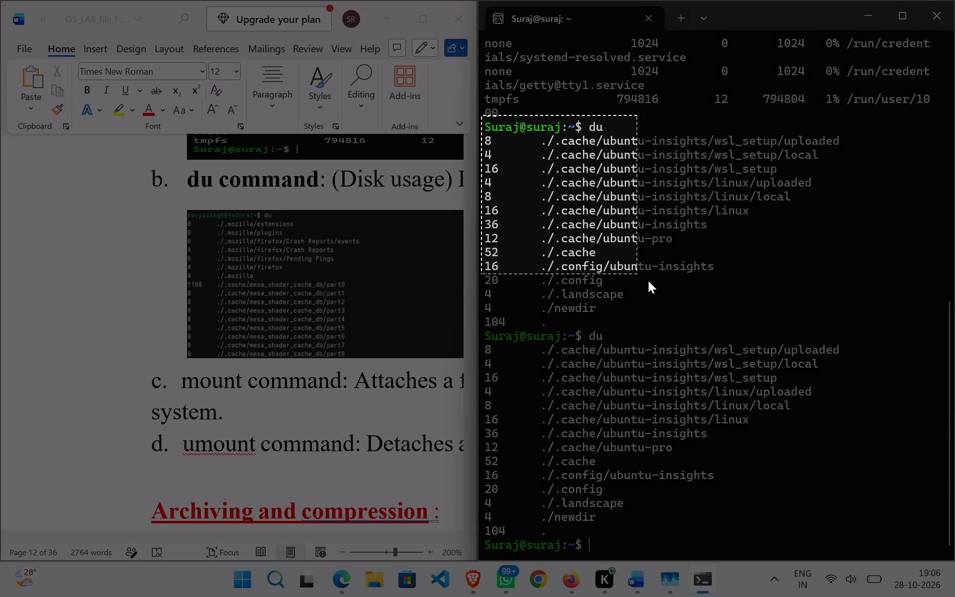
{"action": "left_click_drag", "start_coordinate": [648, 281], "coordinate": [890, 335]}
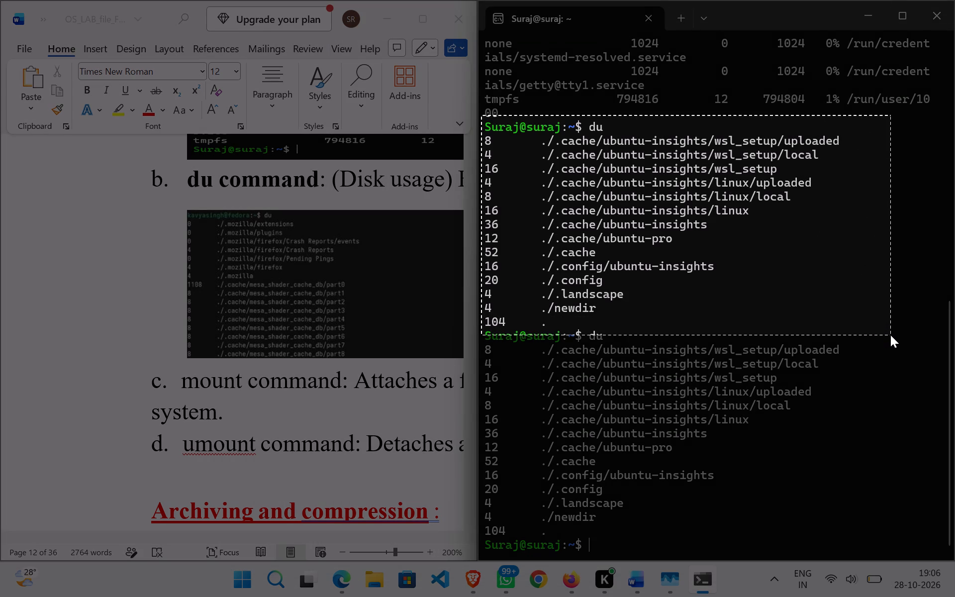
{"action": "left_click_drag", "start_coordinate": [890, 335], "coordinate": [916, 330]}
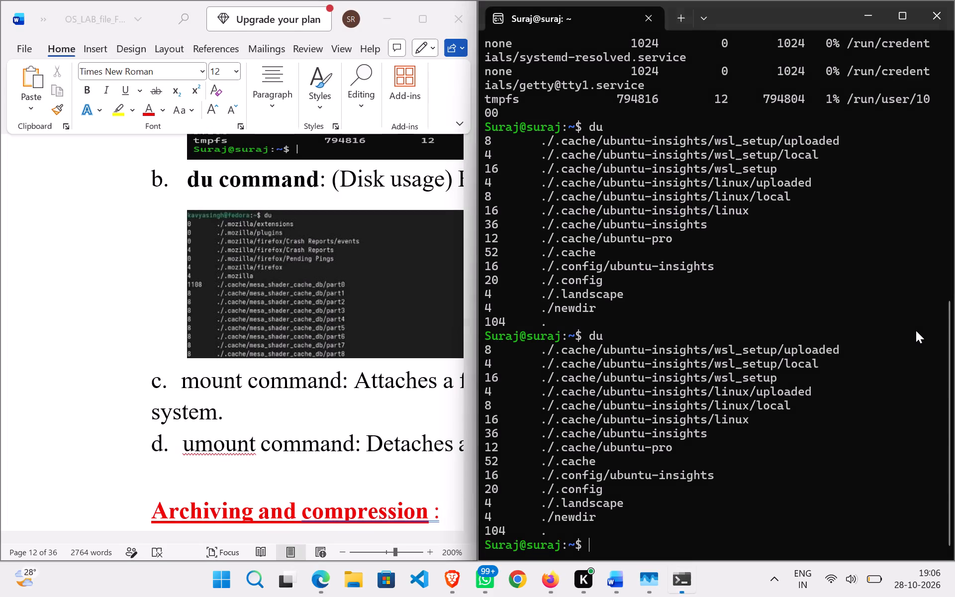
{"action": "left_click", "coordinate": [873, 6]}
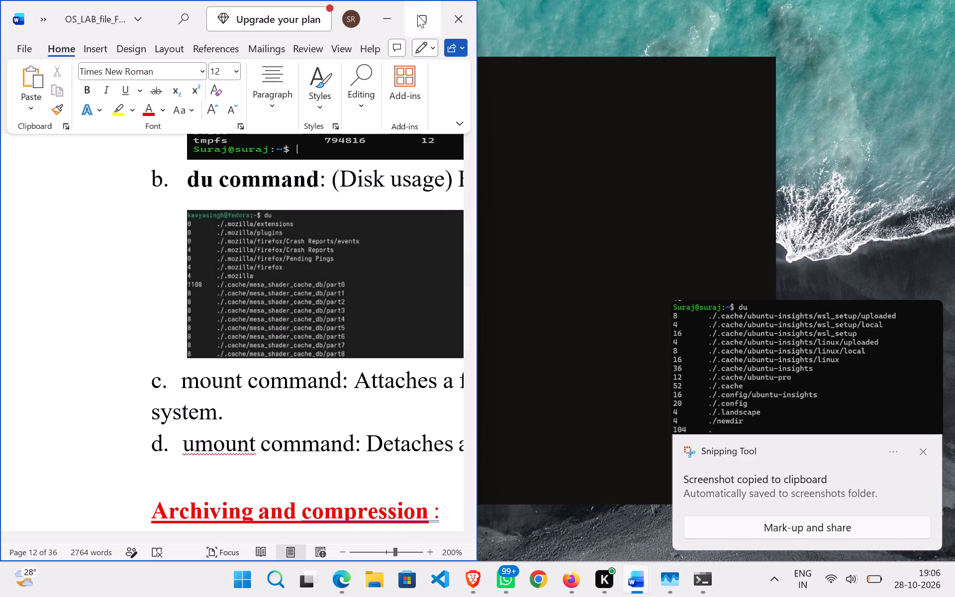
Maximize the lab document and cut the old sample screenshot below the du command entry.
{"action": "left_click", "coordinate": [417, 15]}
{"action": "left_click", "coordinate": [420, 243]}
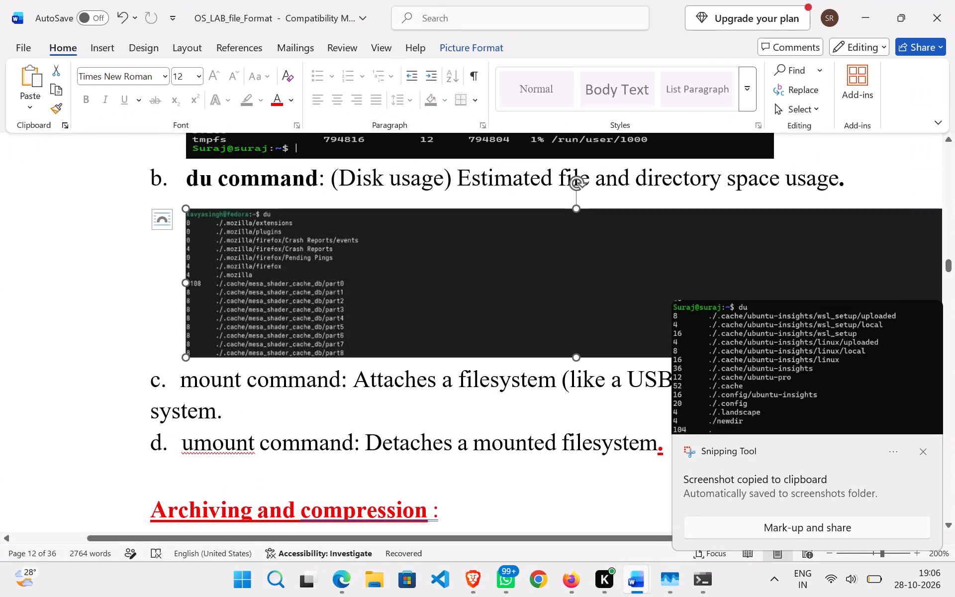
{"action": "right_click", "coordinate": [420, 243]}
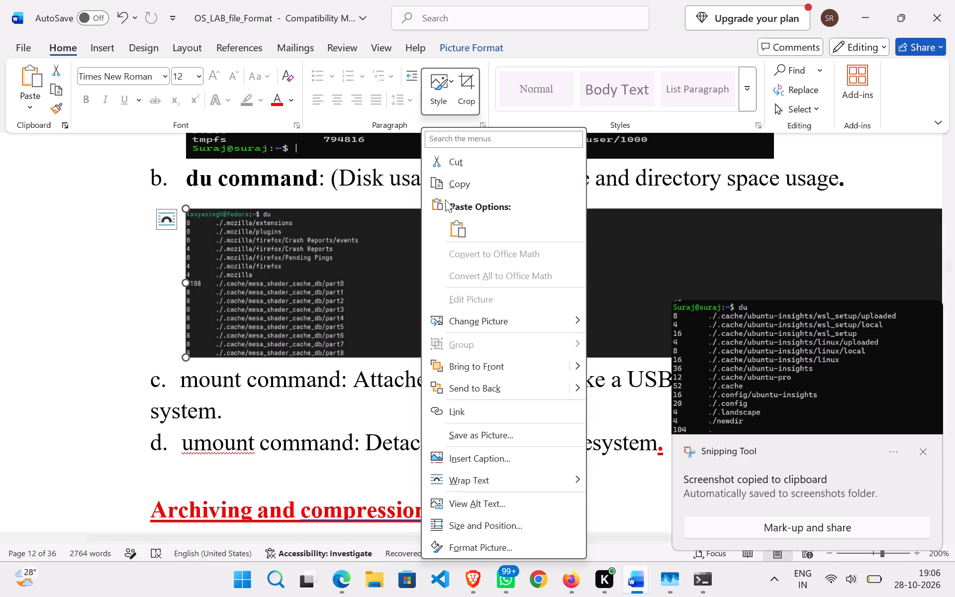
{"action": "left_click", "coordinate": [464, 165]}
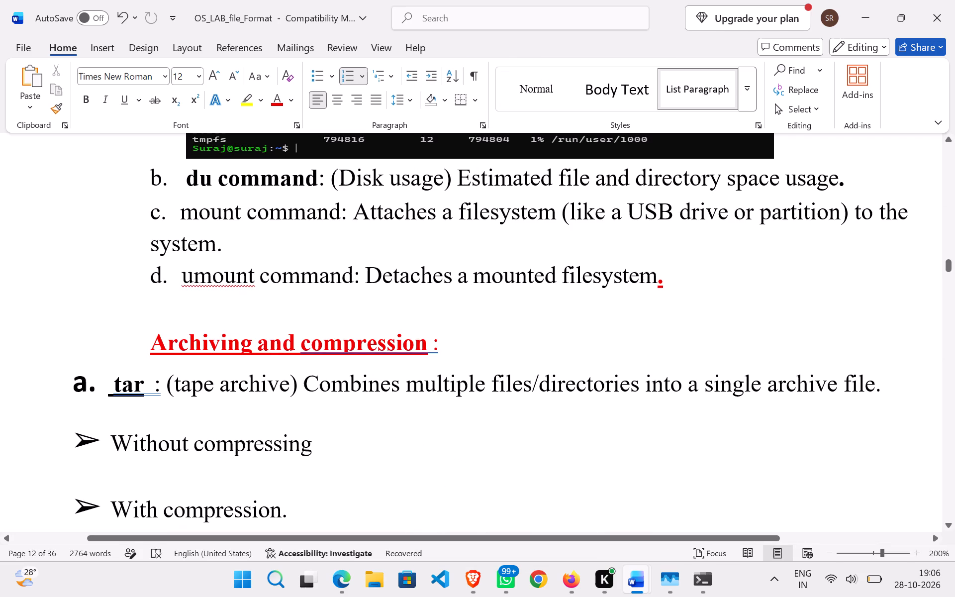
{"action": "left_click", "coordinate": [850, 183]}
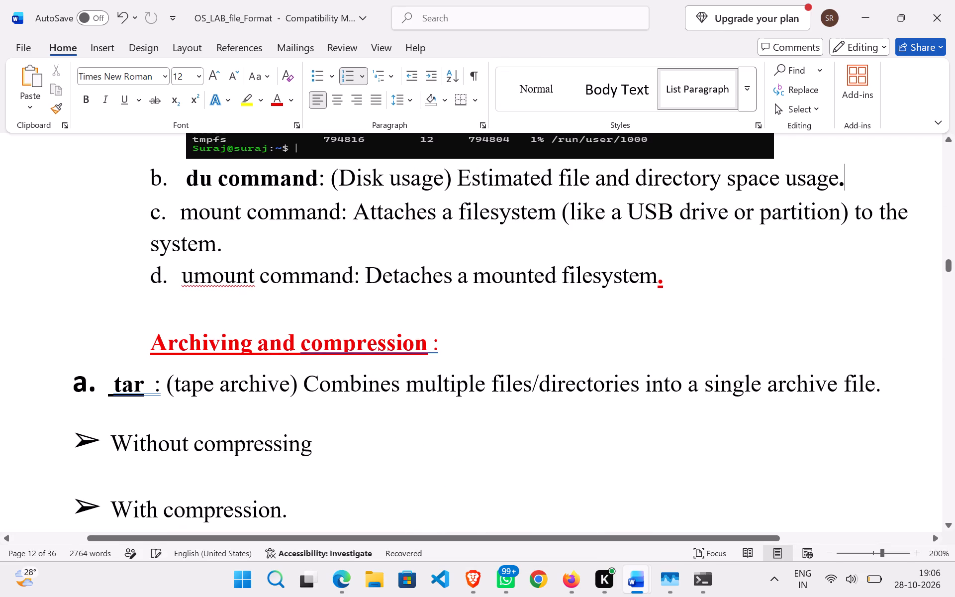
{"action": "key", "text": "Return"}
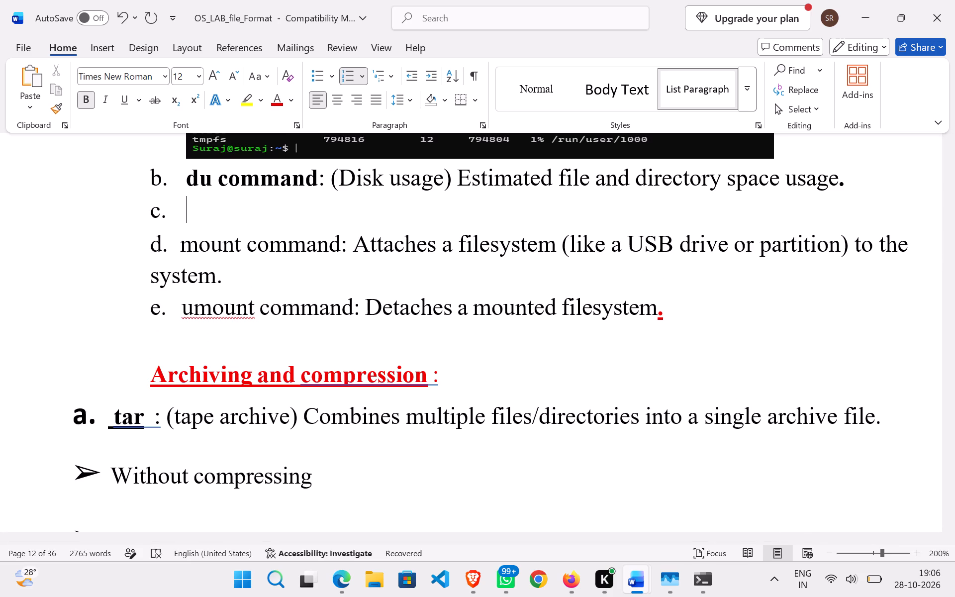
{"action": "key", "text": "BackSpace"}
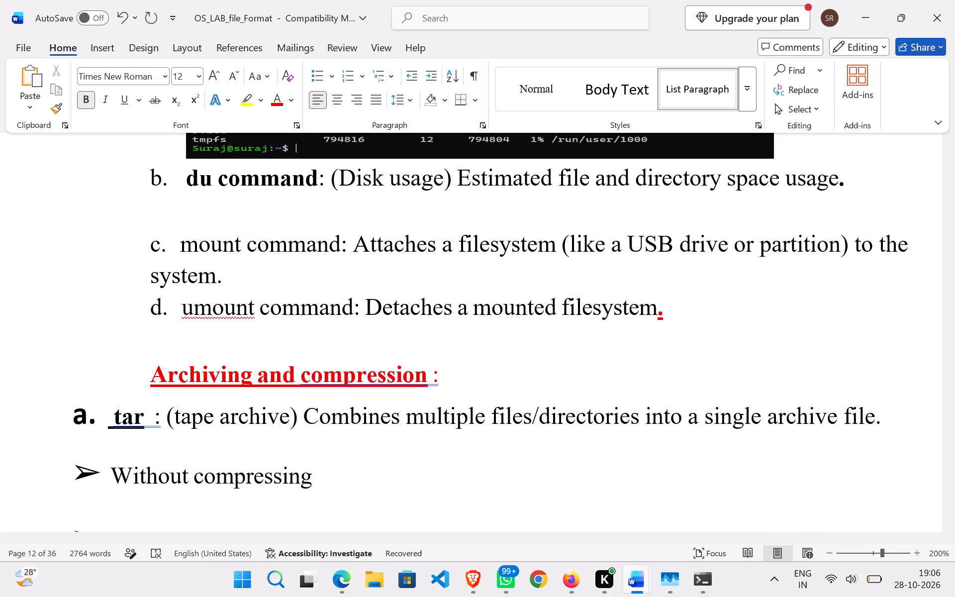
{"action": "left_click", "coordinate": [102, 46]}
{"action": "left_click", "coordinate": [160, 102]}
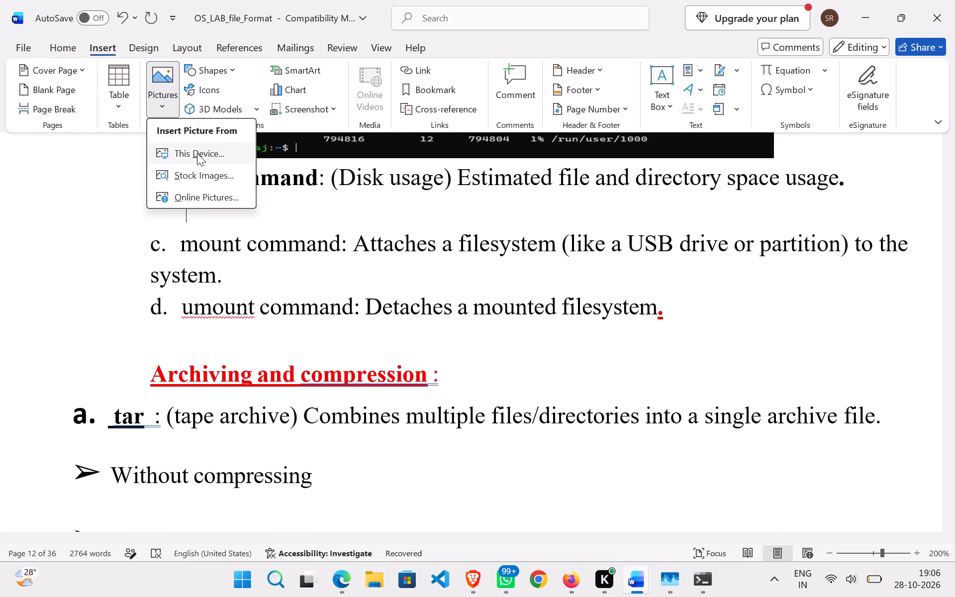
{"action": "left_click", "coordinate": [197, 152]}
{"action": "scroll", "coordinate": [228, 190], "scroll_direction": "down", "scroll_amount": 9}
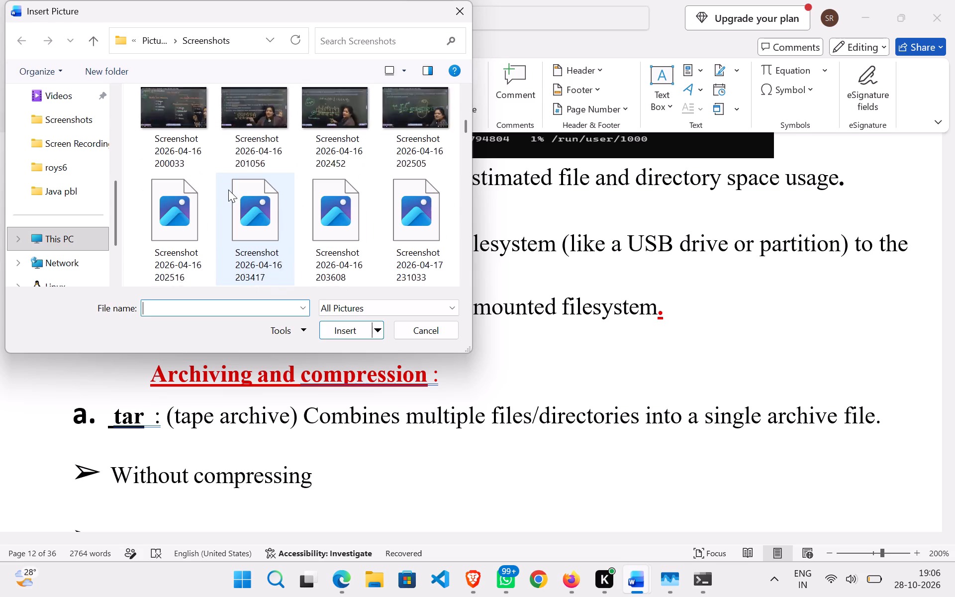
{"action": "scroll", "coordinate": [228, 190], "scroll_direction": "down", "scroll_amount": 20}
{"action": "scroll", "coordinate": [228, 190], "scroll_direction": "down", "scroll_amount": 12}
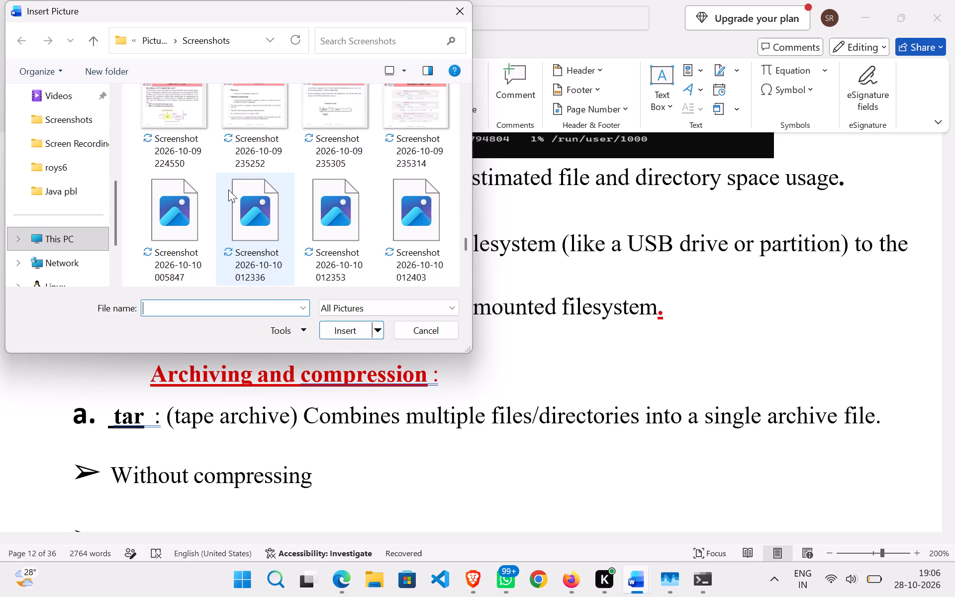
{"action": "scroll", "coordinate": [228, 190], "scroll_direction": "down", "scroll_amount": 14}
{"action": "left_click", "coordinate": [252, 229]}
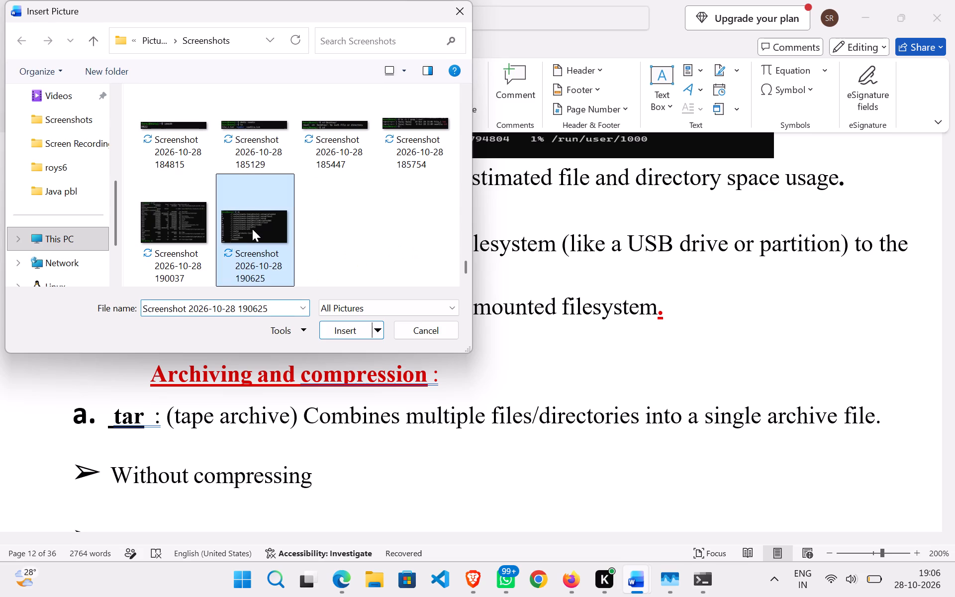
{"action": "left_click", "coordinate": [343, 333]}
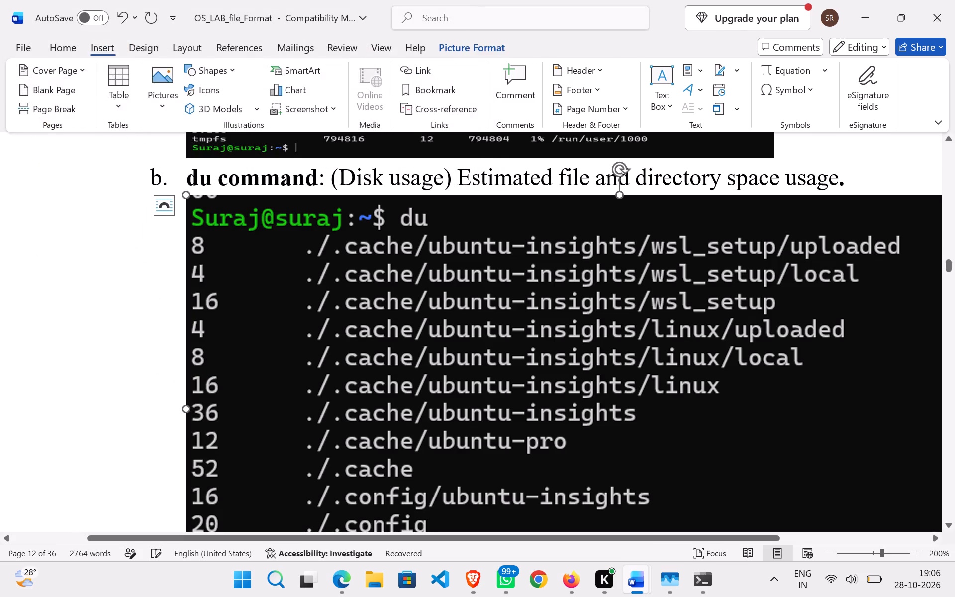
Scale the inserted du screenshot down proportionally to about 4.16 cm high and 8.43 cm wide.
{"action": "scroll", "coordinate": [467, 301], "scroll_direction": "down", "scroll_amount": 3, "text": "ctrl"}
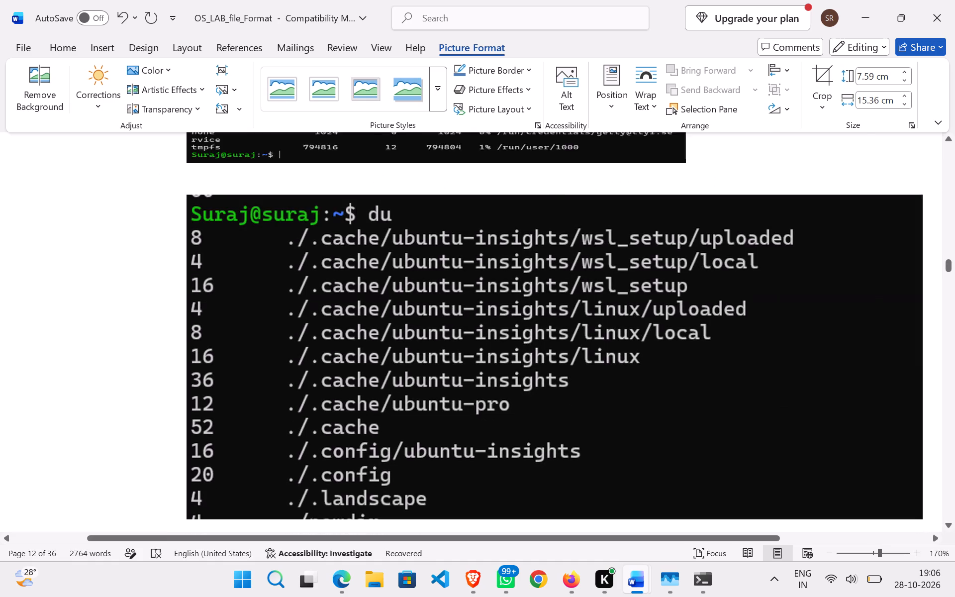
{"action": "scroll", "coordinate": [467, 301], "scroll_direction": "down", "scroll_amount": 6, "text": "ctrl"}
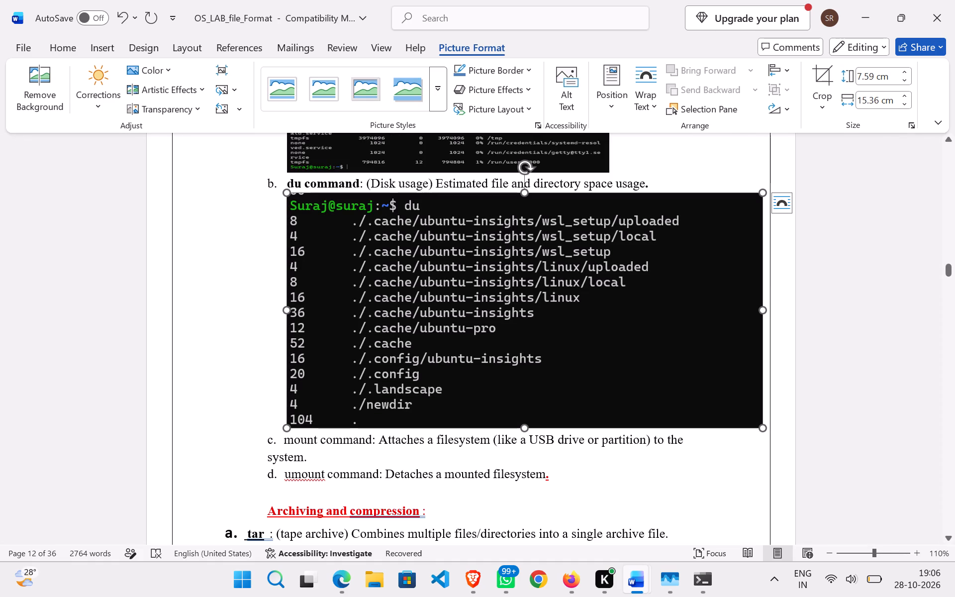
{"action": "left_click_drag", "start_coordinate": [762, 428], "coordinate": [686, 407]}
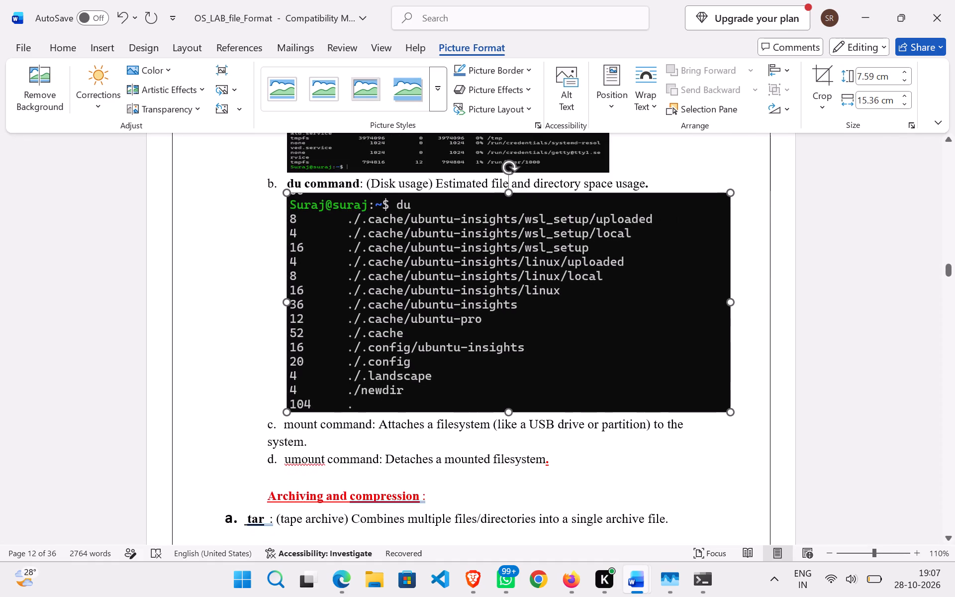
{"action": "left_click_drag", "start_coordinate": [686, 407], "coordinate": [475, 322]}
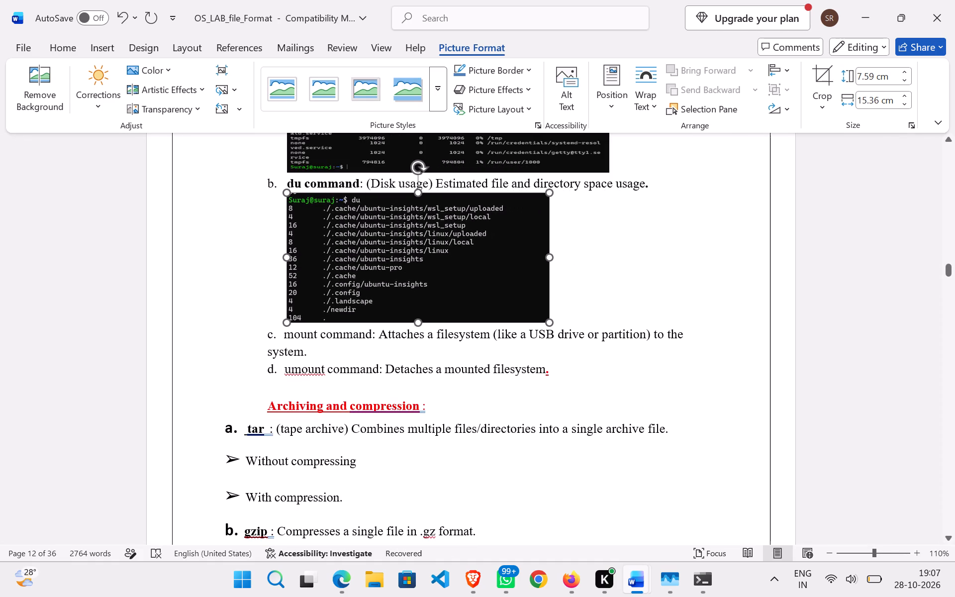
{"action": "left_click_drag", "start_coordinate": [475, 322], "coordinate": [474, 322]}
Reduce only the height of the du screenshot, to about 2.7 cm.
{"action": "scroll", "coordinate": [656, 391], "scroll_direction": "down", "scroll_amount": 2}
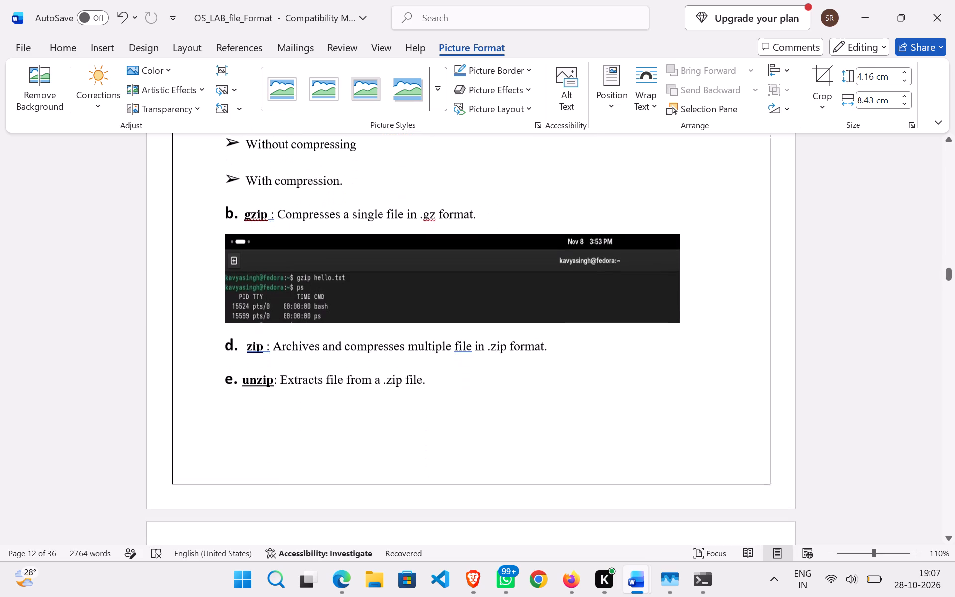
{"action": "scroll", "coordinate": [656, 391], "scroll_direction": "down", "scroll_amount": 2}
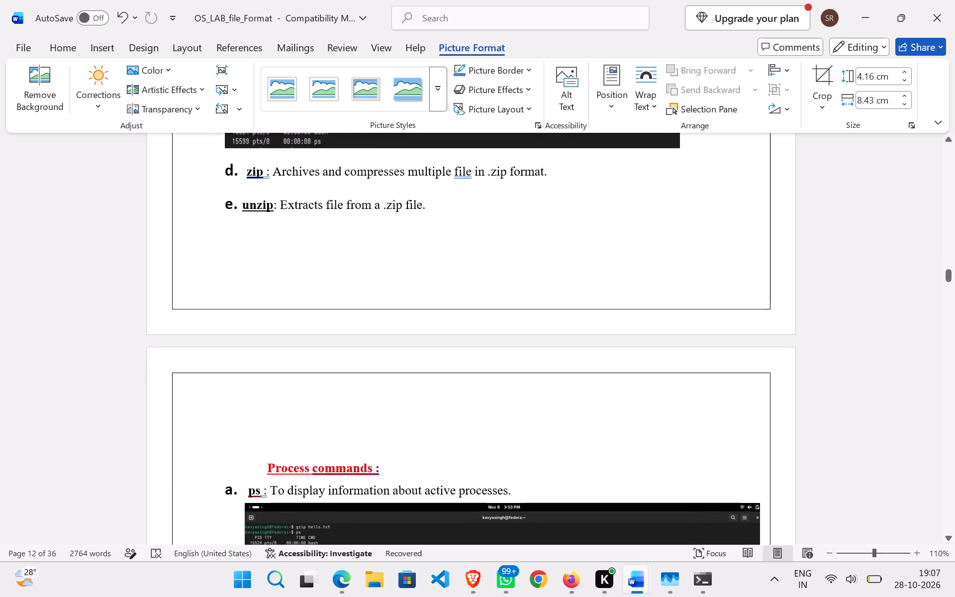
{"action": "scroll", "coordinate": [656, 391], "scroll_direction": "down", "scroll_amount": 1}
{"action": "scroll", "coordinate": [656, 391], "scroll_direction": "up", "scroll_amount": 4}
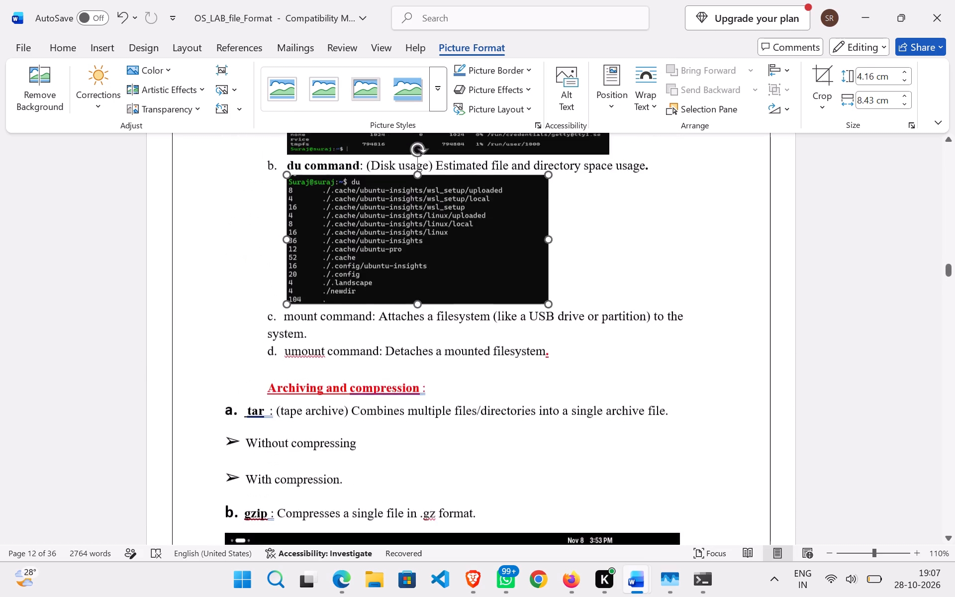
{"action": "scroll", "coordinate": [656, 391], "scroll_direction": "up", "scroll_amount": 2}
{"action": "left_click_drag", "start_coordinate": [418, 406], "coordinate": [433, 360]}
Examine the layout around the du screenshot and the archiving, compression and process command entries that follow it.
{"action": "scroll", "coordinate": [659, 406], "scroll_direction": "down", "scroll_amount": 2}
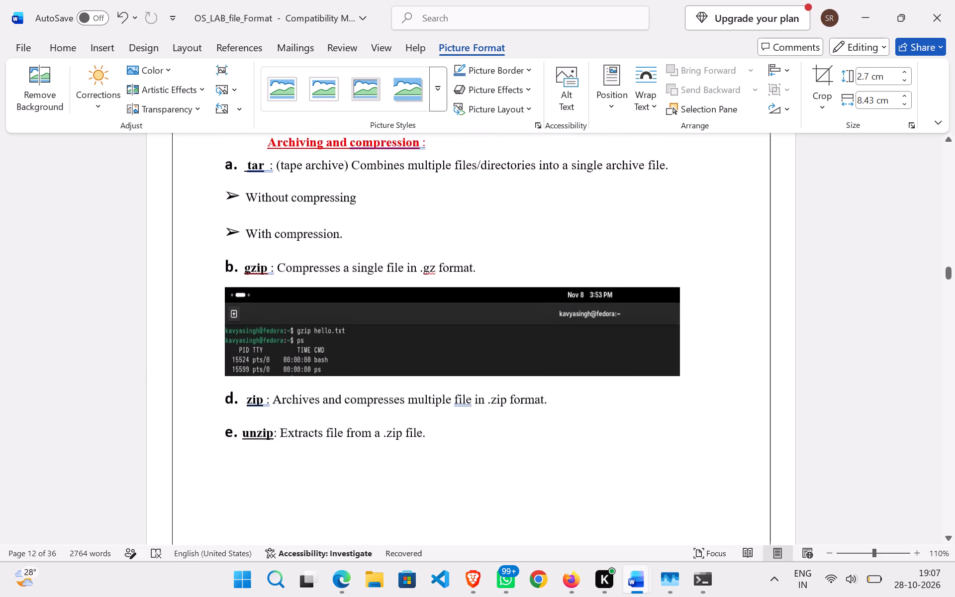
{"action": "scroll", "coordinate": [659, 406], "scroll_direction": "down", "scroll_amount": 5}
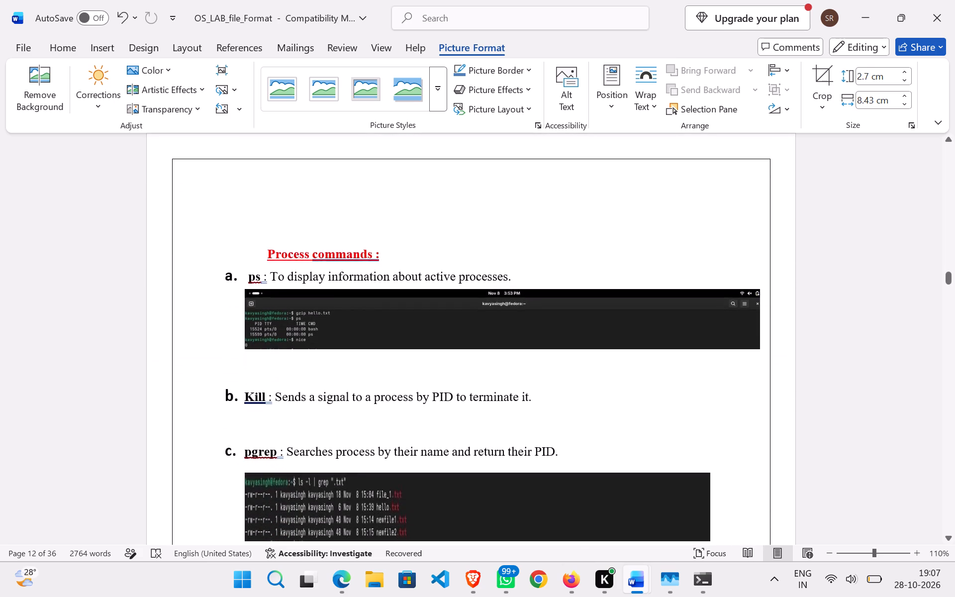
{"action": "scroll", "coordinate": [659, 406], "scroll_direction": "down", "scroll_amount": 2}
{"action": "scroll", "coordinate": [659, 406], "scroll_direction": "up", "scroll_amount": 5}
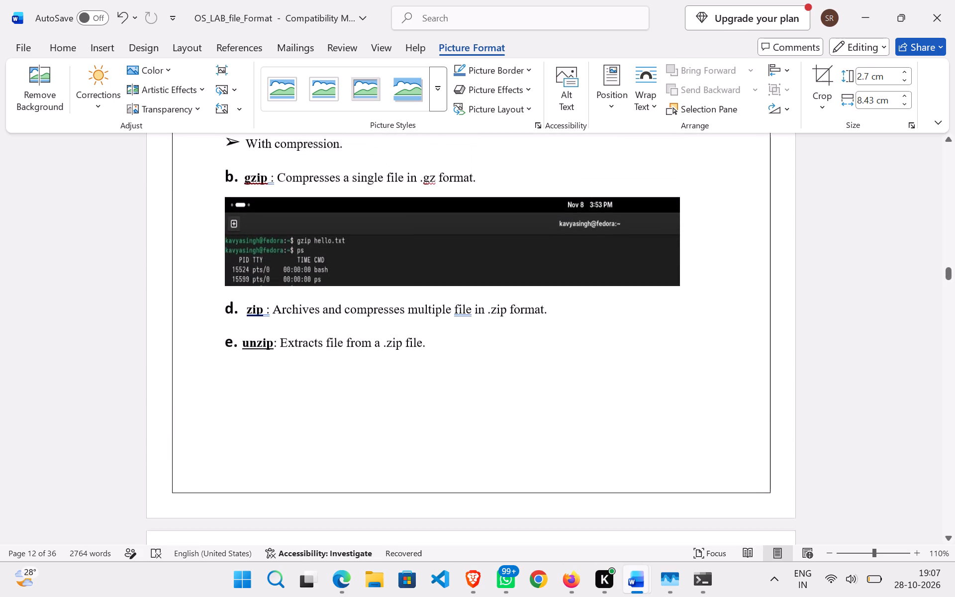
{"action": "scroll", "coordinate": [659, 406], "scroll_direction": "up", "scroll_amount": 3}
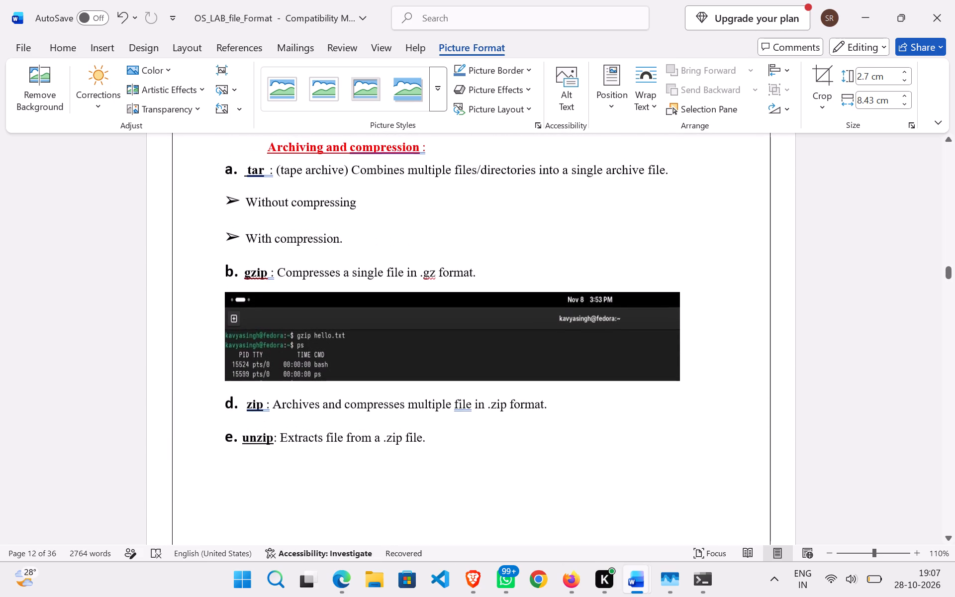
{"action": "scroll", "coordinate": [659, 406], "scroll_direction": "up", "scroll_amount": 3}
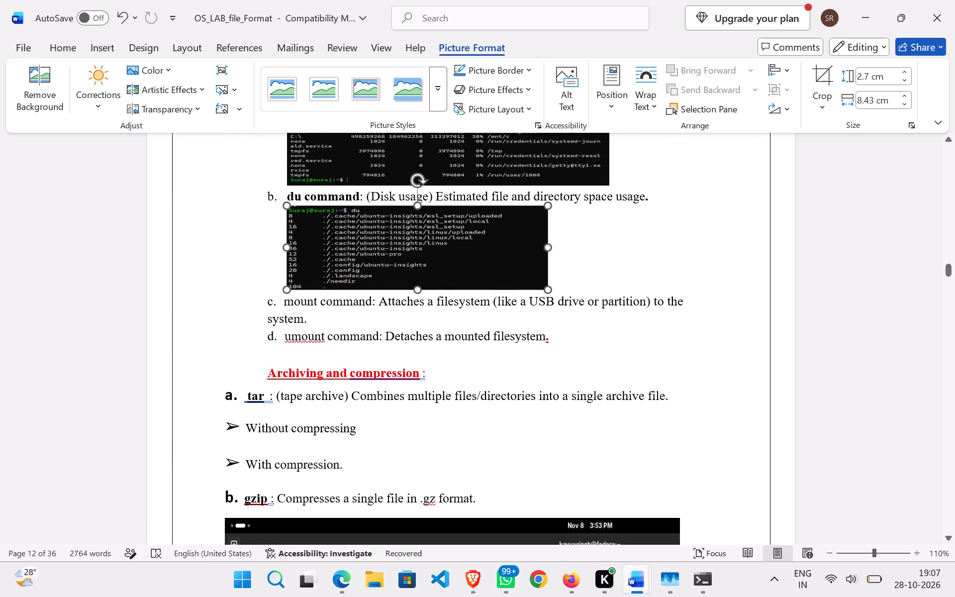
{"action": "left_click", "coordinate": [704, 335]}
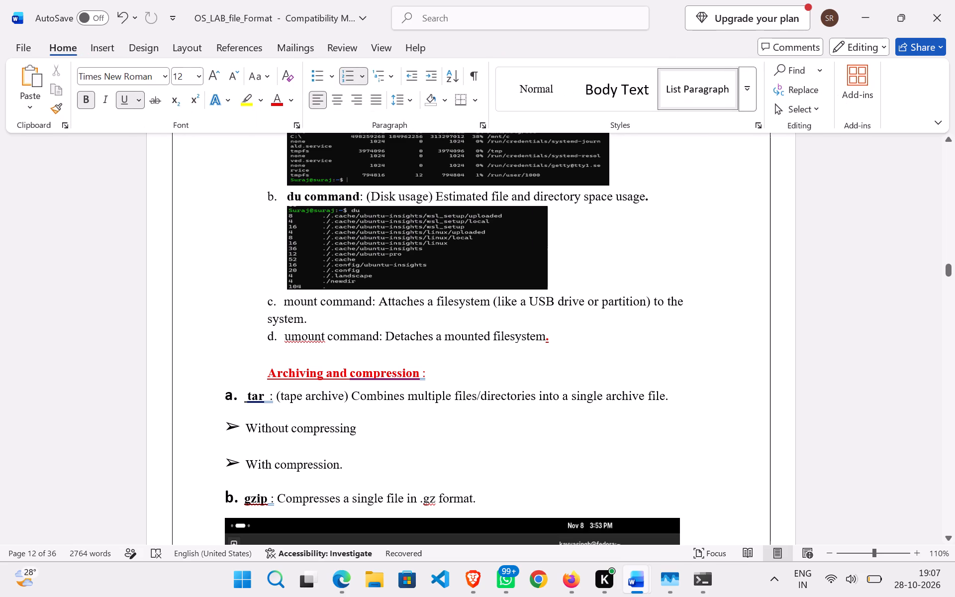
{"action": "scroll", "coordinate": [658, 287], "scroll_direction": "down", "scroll_amount": 3}
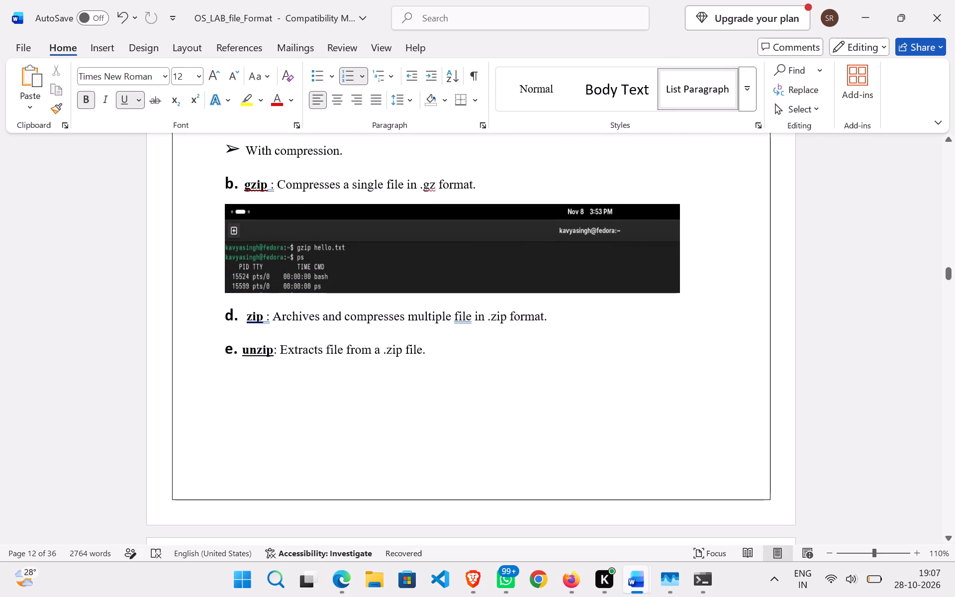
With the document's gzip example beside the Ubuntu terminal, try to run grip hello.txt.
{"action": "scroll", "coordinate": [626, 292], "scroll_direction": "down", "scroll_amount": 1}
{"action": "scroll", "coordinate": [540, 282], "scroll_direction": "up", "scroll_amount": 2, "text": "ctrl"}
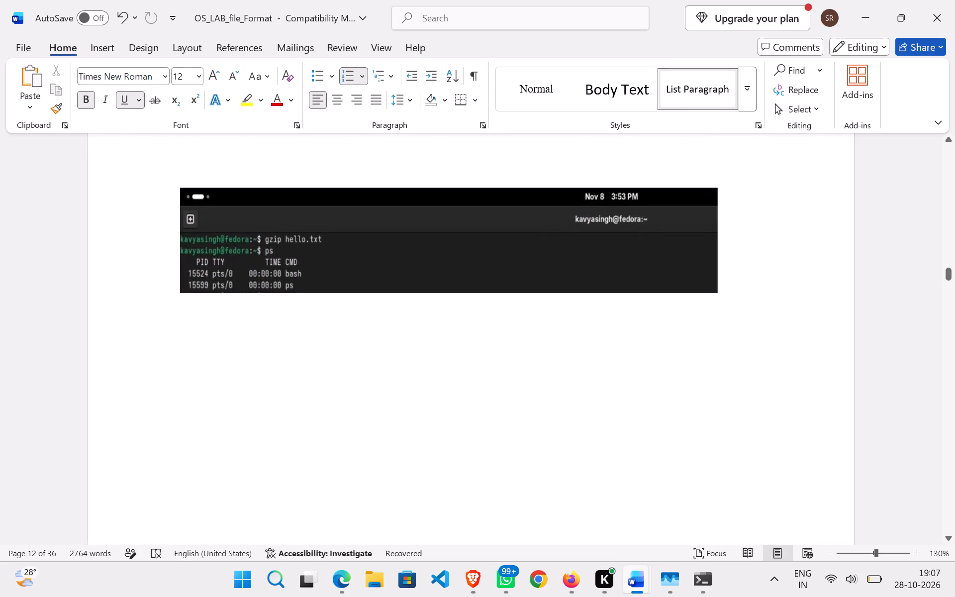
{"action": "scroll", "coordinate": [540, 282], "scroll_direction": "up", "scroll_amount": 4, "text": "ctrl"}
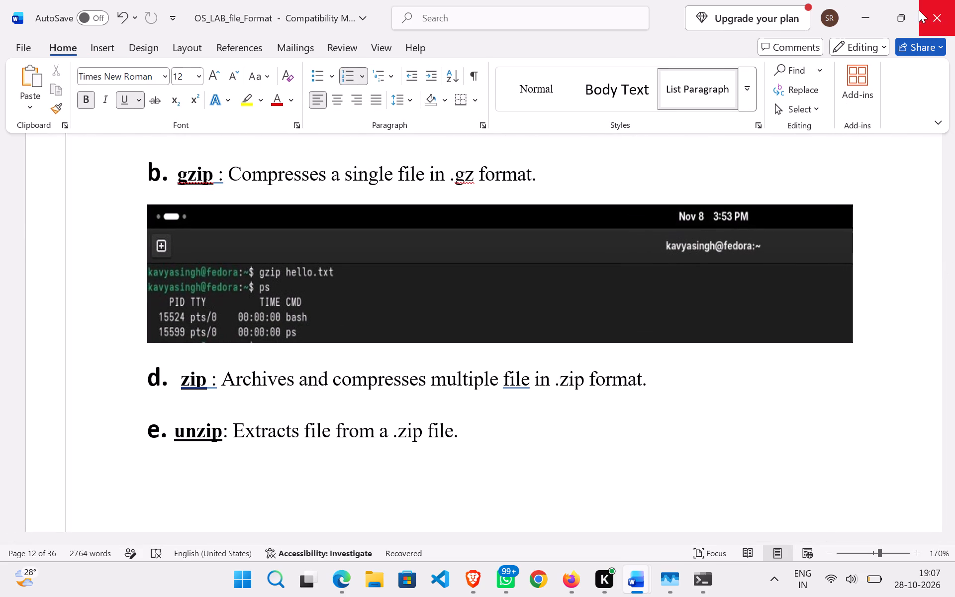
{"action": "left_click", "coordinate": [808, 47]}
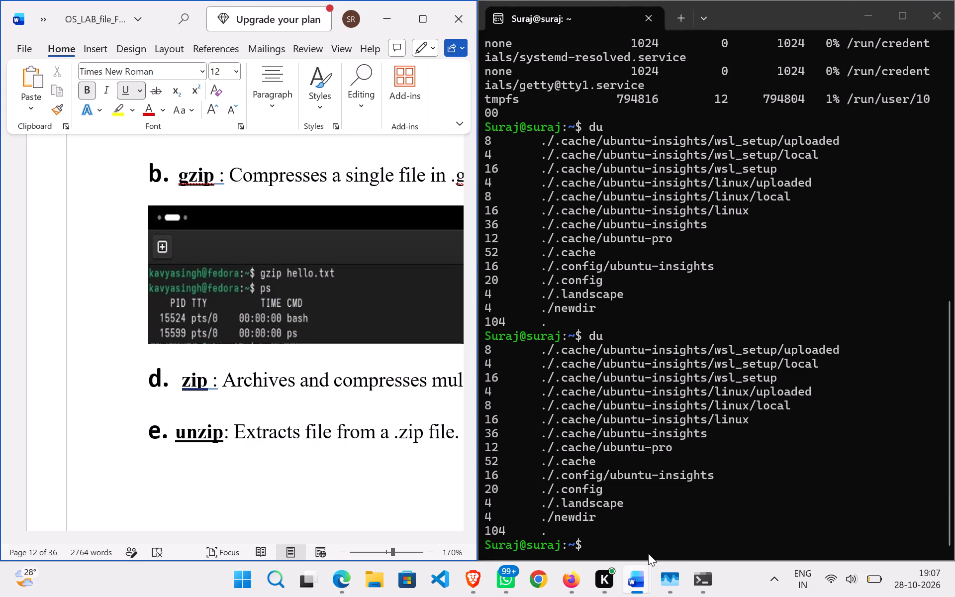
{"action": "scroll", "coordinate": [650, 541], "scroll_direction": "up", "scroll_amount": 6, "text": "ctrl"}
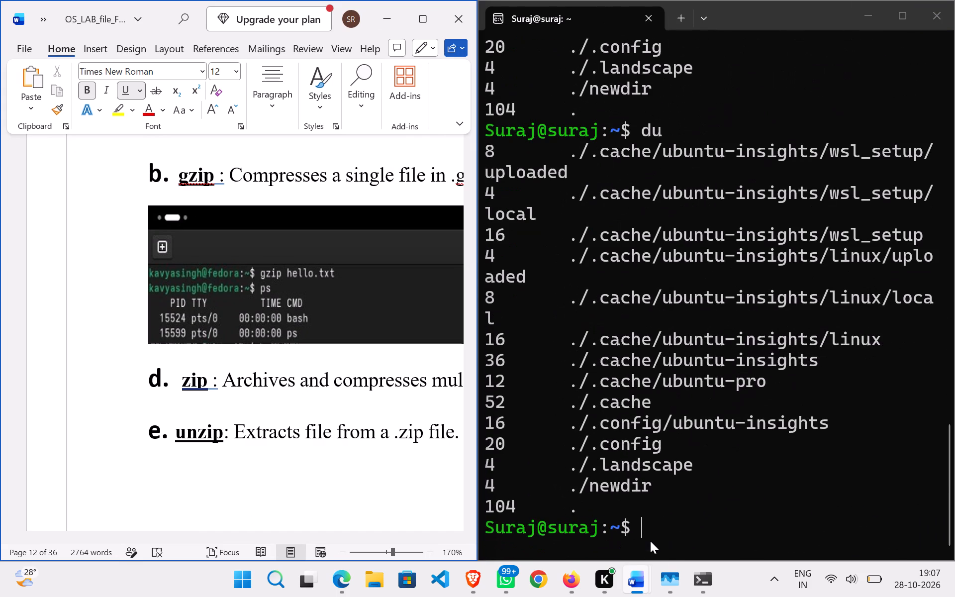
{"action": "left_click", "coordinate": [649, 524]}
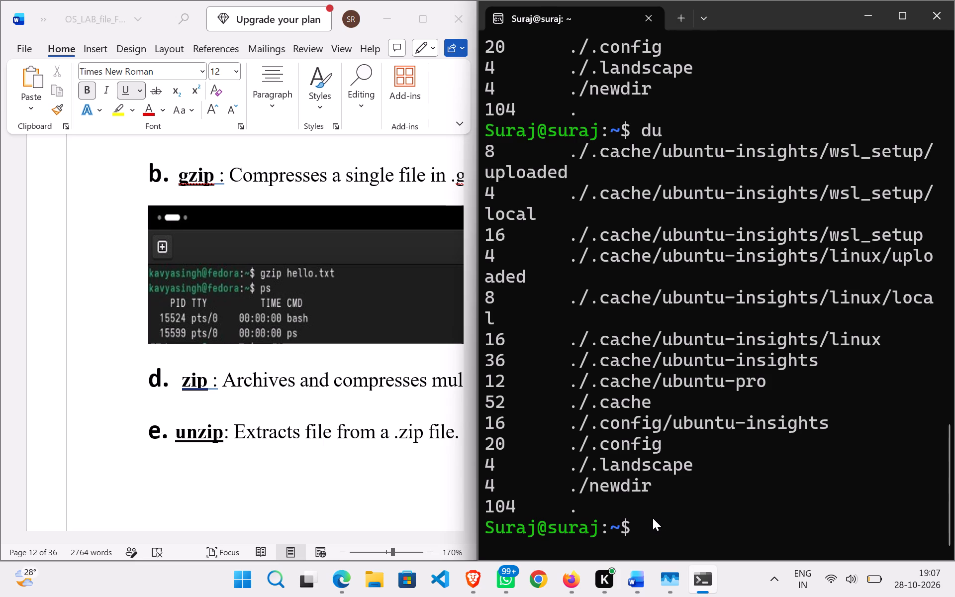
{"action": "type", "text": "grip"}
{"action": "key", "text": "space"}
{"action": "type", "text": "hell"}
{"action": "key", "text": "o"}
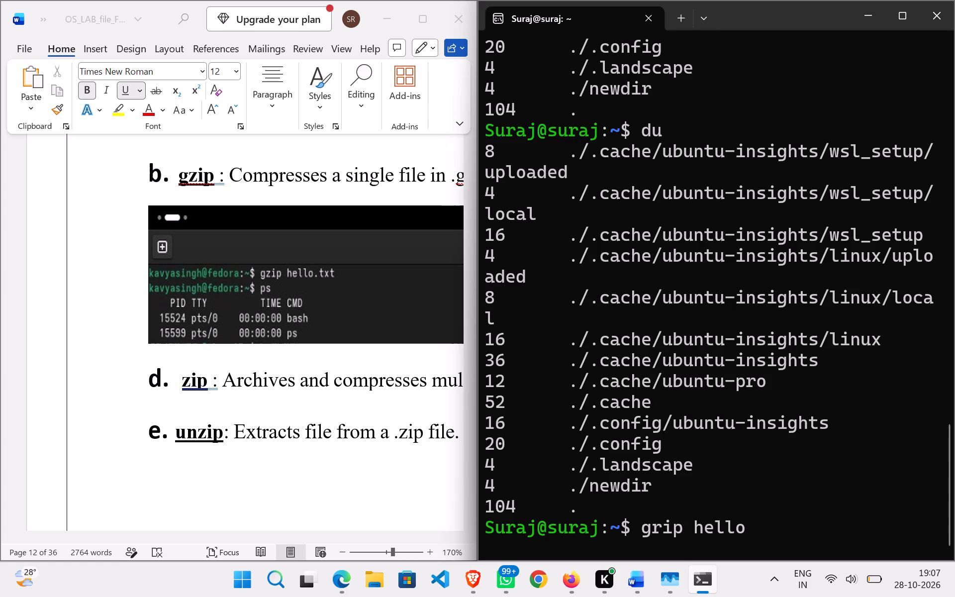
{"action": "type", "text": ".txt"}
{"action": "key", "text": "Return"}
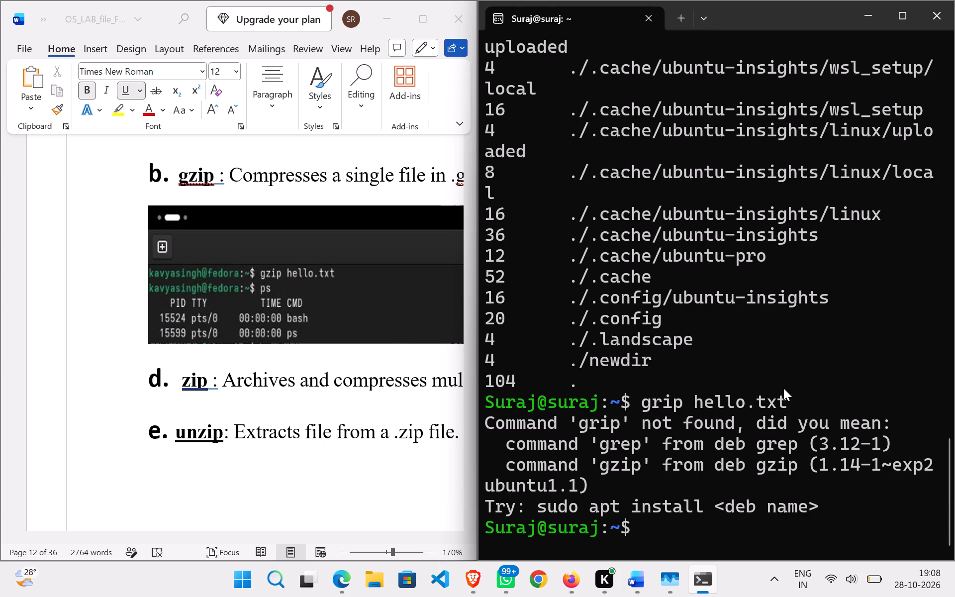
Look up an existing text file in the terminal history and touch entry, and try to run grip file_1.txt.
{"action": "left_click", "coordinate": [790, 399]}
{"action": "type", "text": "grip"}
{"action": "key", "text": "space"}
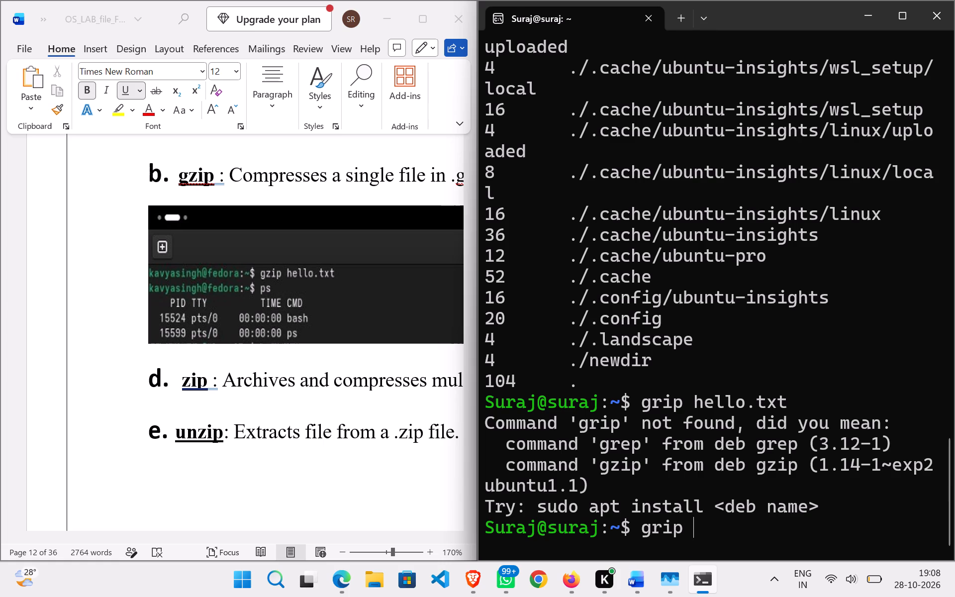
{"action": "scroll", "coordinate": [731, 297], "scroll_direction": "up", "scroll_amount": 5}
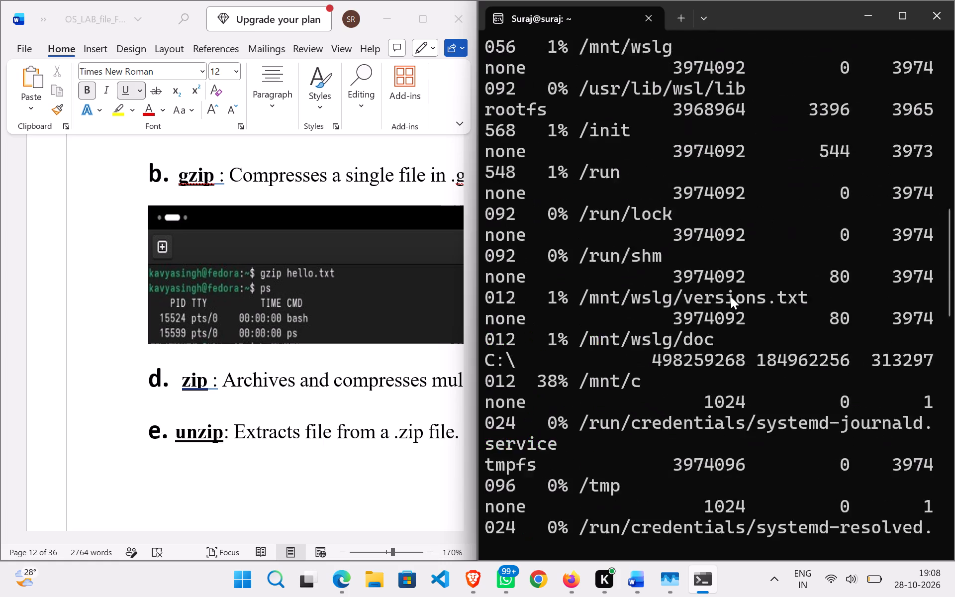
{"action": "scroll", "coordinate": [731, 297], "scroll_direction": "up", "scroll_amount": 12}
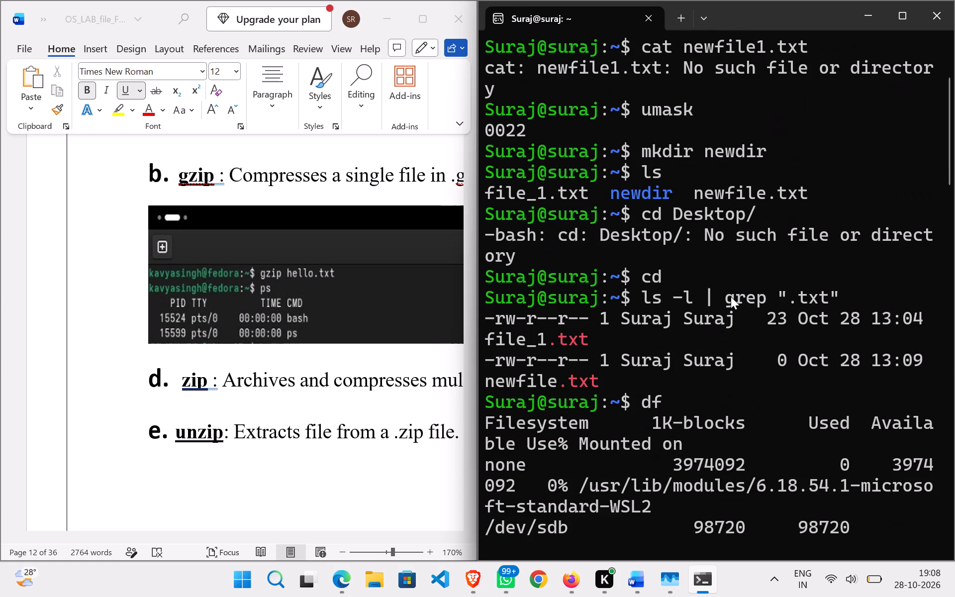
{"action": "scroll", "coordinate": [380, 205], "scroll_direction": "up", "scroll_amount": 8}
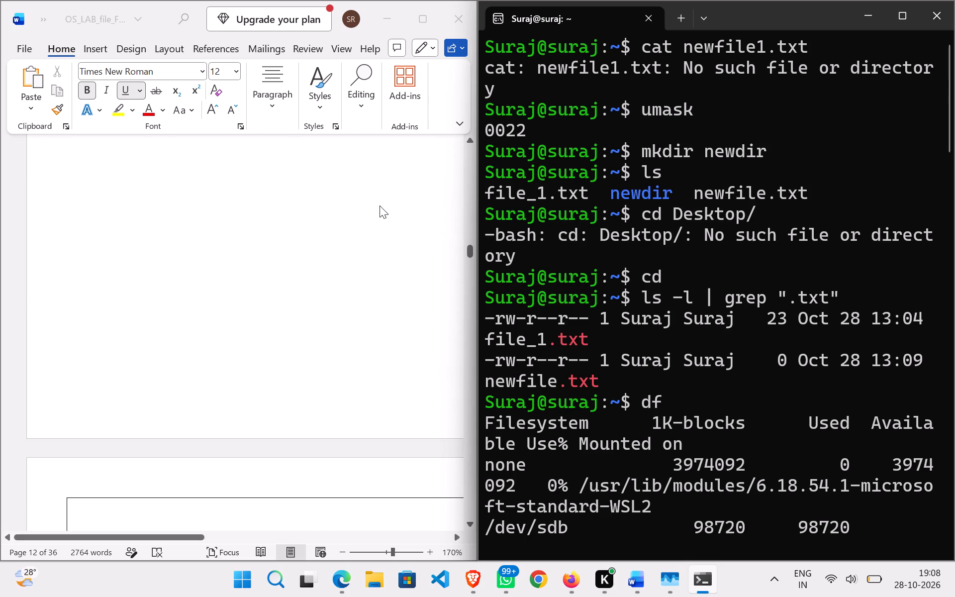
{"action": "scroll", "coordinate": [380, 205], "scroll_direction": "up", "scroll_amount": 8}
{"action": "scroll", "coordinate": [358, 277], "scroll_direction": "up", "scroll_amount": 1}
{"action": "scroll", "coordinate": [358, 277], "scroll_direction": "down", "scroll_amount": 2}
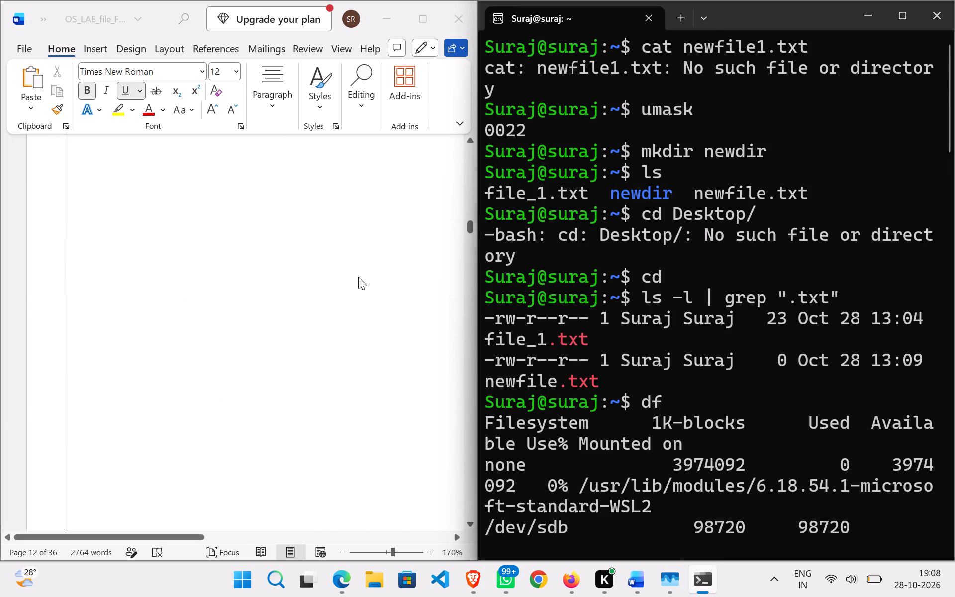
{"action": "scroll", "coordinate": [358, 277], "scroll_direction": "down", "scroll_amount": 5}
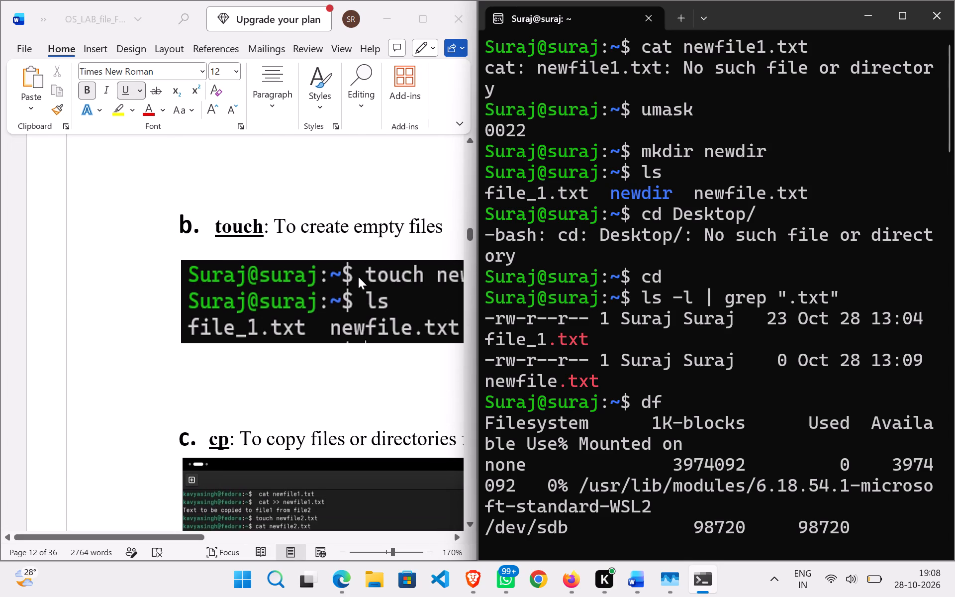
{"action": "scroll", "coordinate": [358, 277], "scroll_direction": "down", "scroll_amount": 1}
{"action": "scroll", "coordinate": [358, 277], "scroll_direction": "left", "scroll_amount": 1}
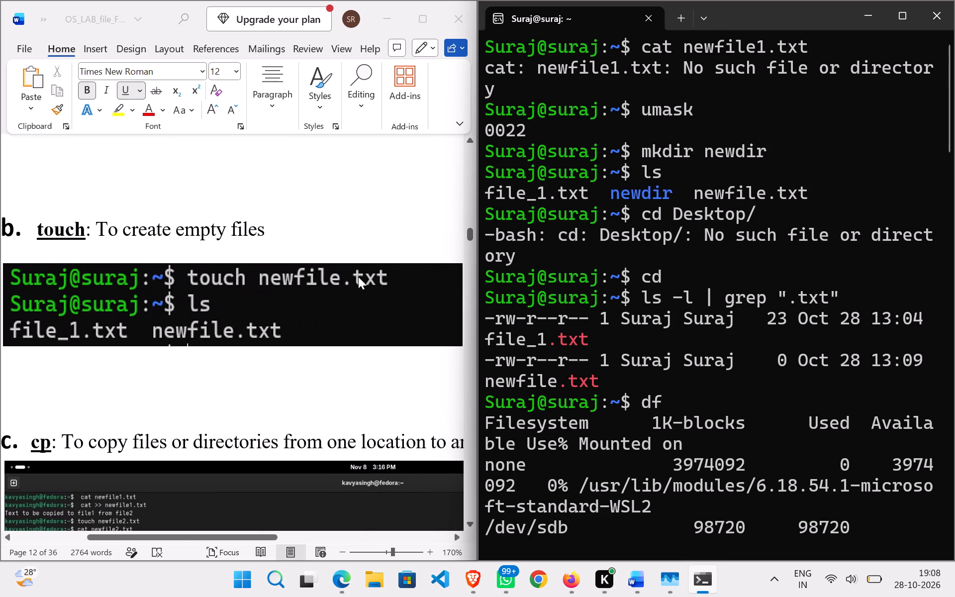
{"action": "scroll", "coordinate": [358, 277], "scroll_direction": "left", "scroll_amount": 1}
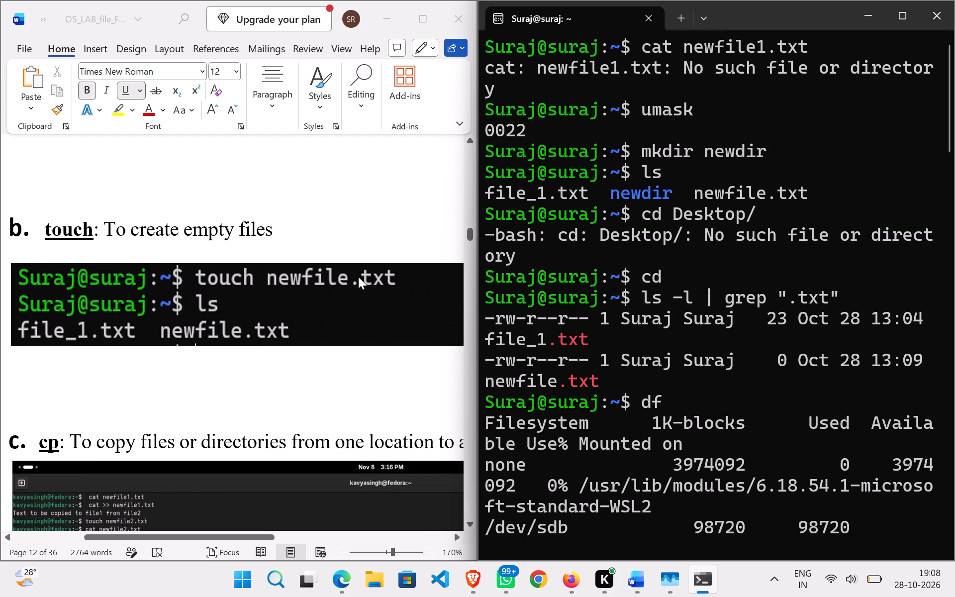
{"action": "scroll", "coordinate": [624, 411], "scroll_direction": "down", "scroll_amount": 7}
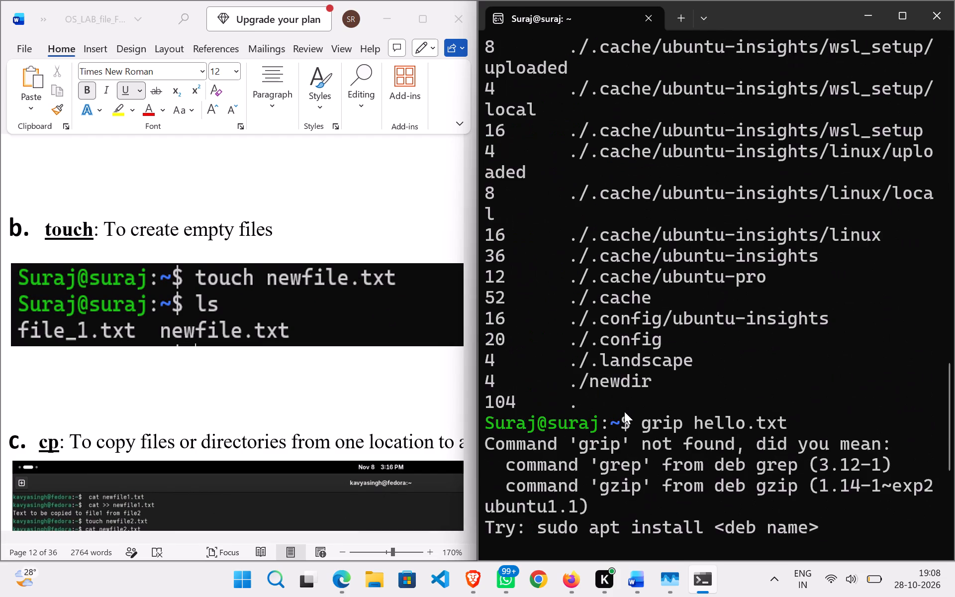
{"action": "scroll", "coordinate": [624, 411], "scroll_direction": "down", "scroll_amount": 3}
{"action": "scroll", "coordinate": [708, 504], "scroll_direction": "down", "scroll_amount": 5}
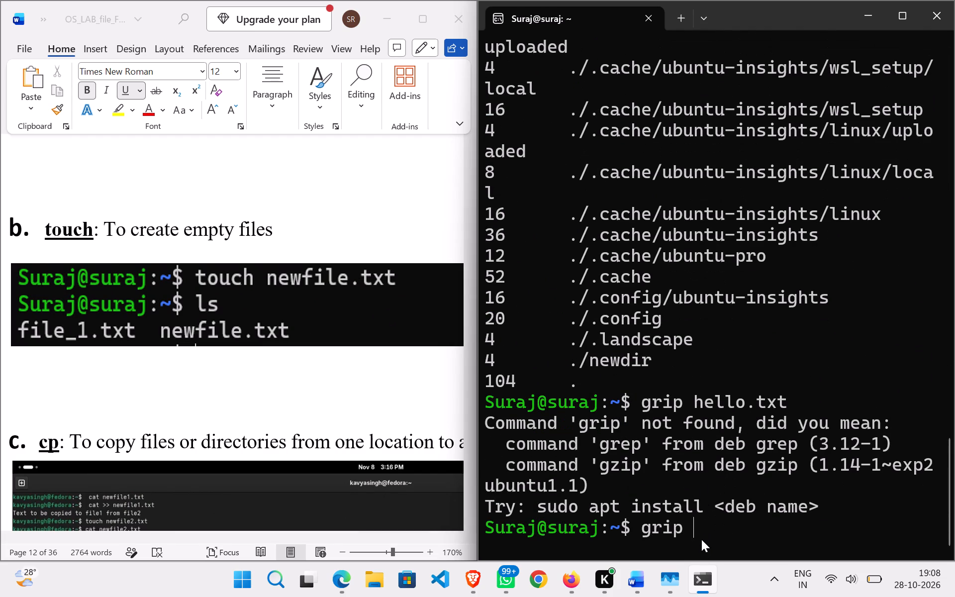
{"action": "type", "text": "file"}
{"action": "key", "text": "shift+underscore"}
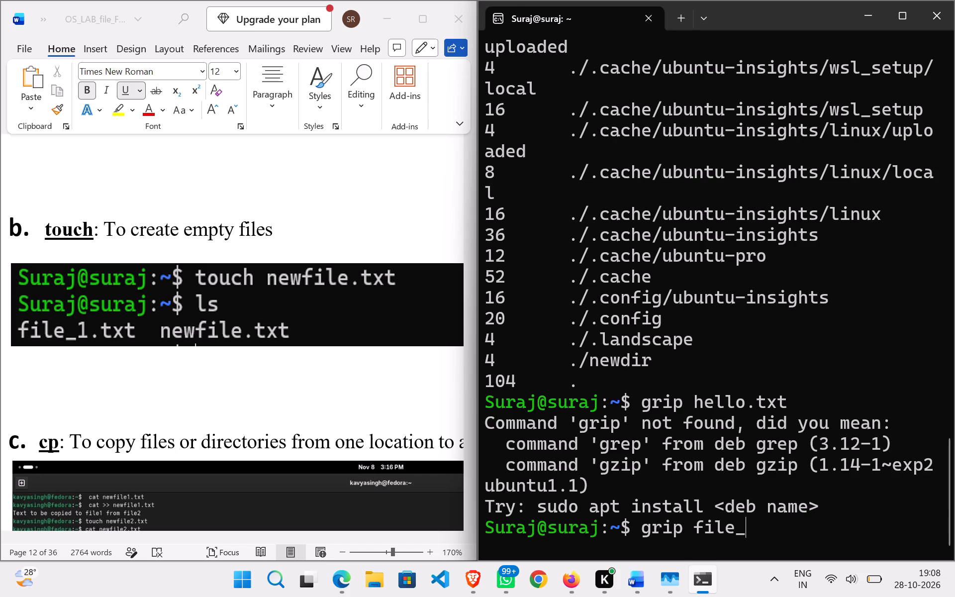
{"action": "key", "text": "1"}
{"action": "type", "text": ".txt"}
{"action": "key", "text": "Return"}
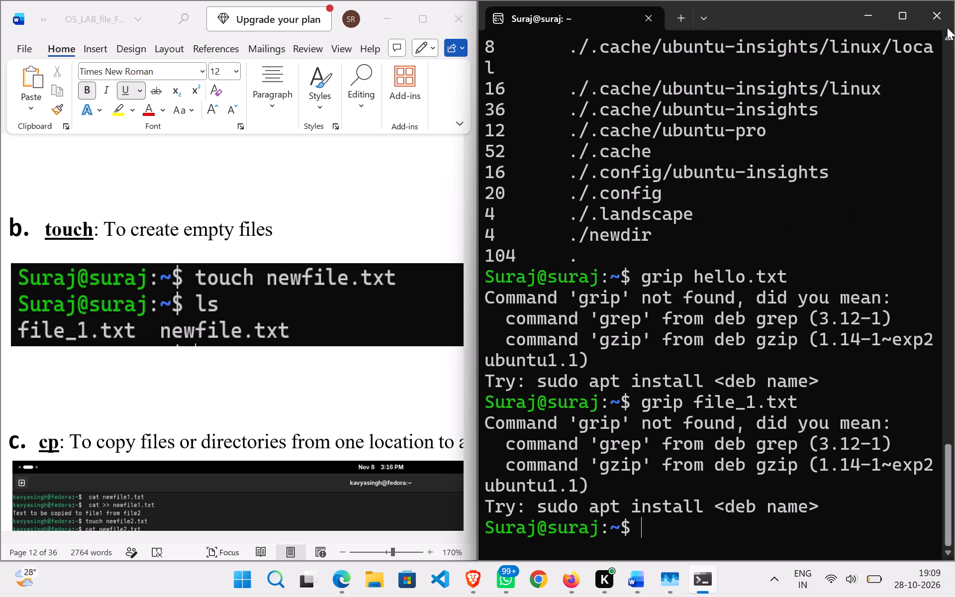
Close the Ubuntu terminal and maximize the lab document's window.
{"action": "left_click", "coordinate": [933, 16]}
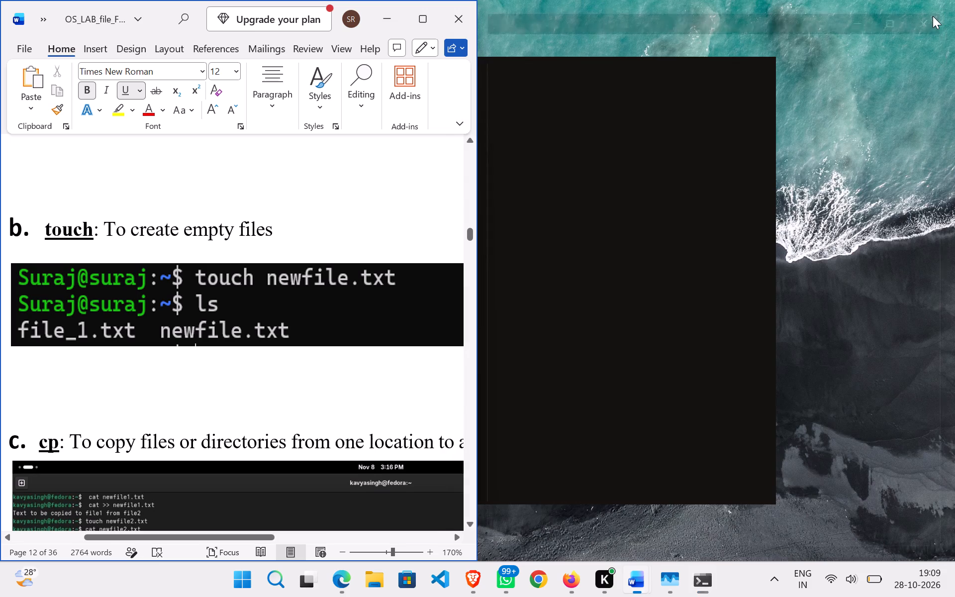
{"action": "scroll", "coordinate": [327, 279], "scroll_direction": "down", "scroll_amount": 6}
{"action": "left_click", "coordinate": [410, 9]}
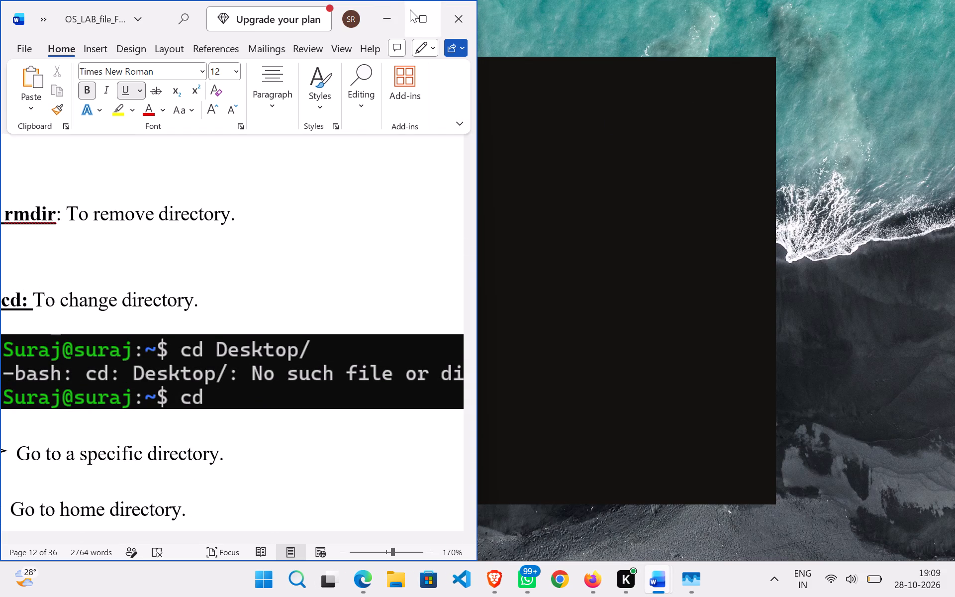
Examine the lab document's entries from input redirection and piping through the disk commands to the top process command.
{"action": "scroll", "coordinate": [384, 255], "scroll_direction": "down", "scroll_amount": 6}
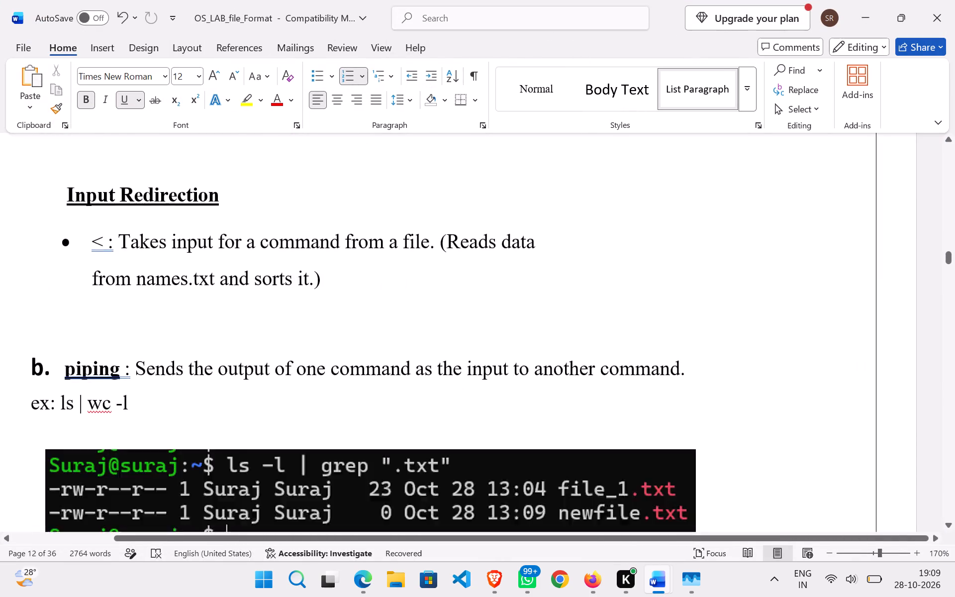
{"action": "scroll", "coordinate": [384, 255], "scroll_direction": "down", "scroll_amount": 2}
{"action": "scroll", "coordinate": [384, 255], "scroll_direction": "up", "scroll_amount": 2}
{"action": "scroll", "coordinate": [384, 255], "scroll_direction": "down", "scroll_amount": 3}
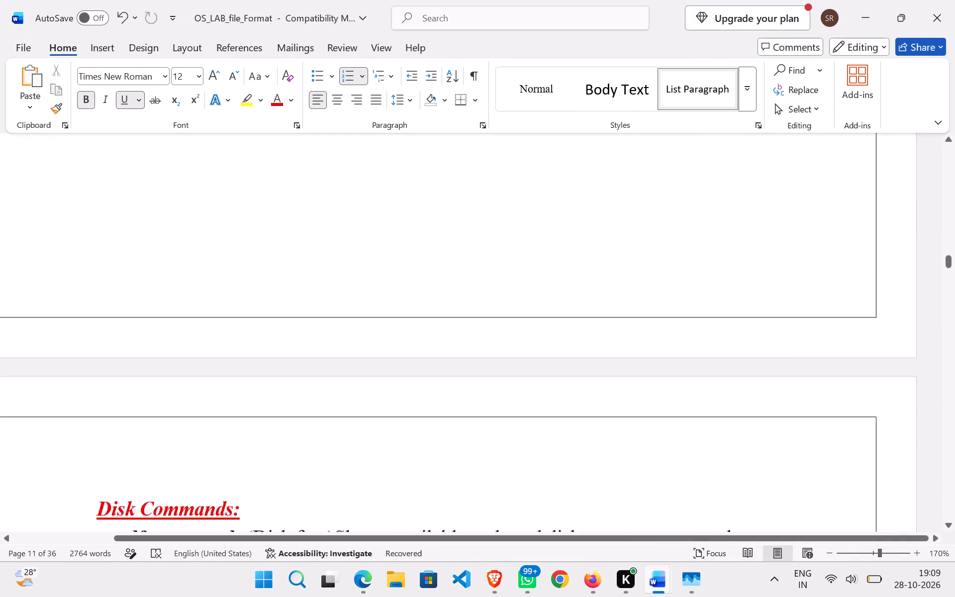
{"action": "scroll", "coordinate": [384, 255], "scroll_direction": "down", "scroll_amount": 7}
{"action": "scroll", "coordinate": [384, 255], "scroll_direction": "up", "scroll_amount": 1}
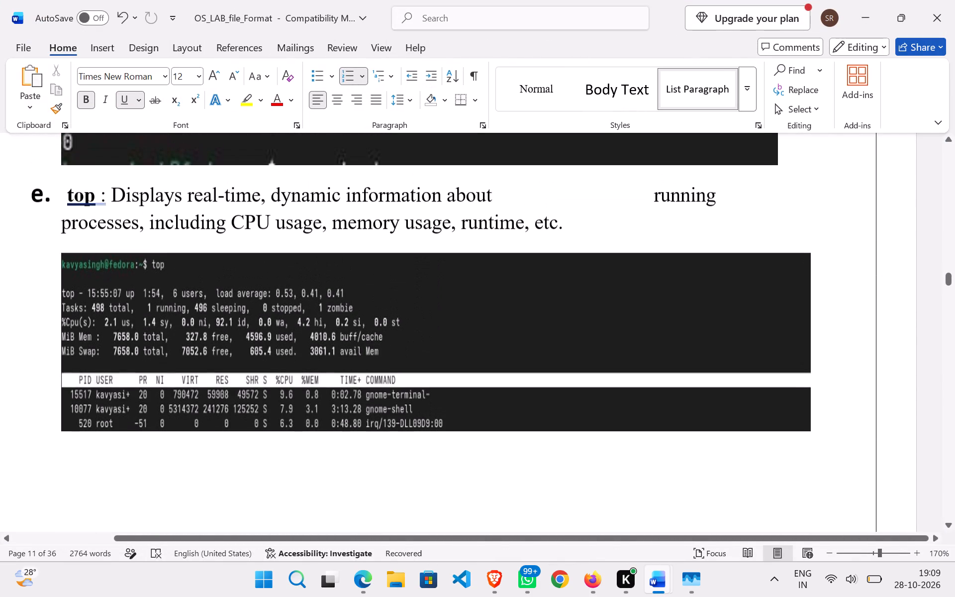
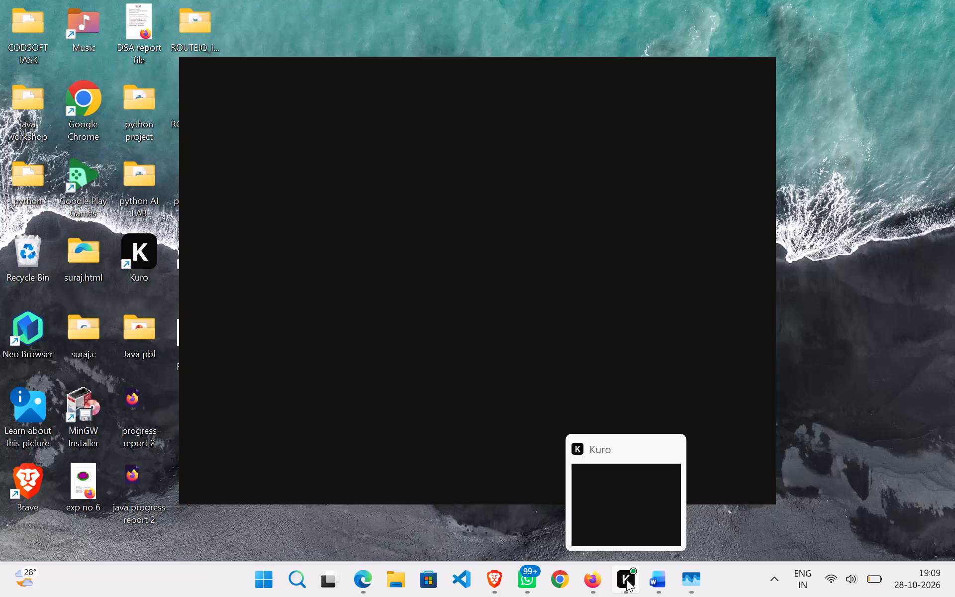
Switch to the recovered unsaved copy of the OS_LAB_file_Format document and maximize its window.
{"action": "left_click", "coordinate": [655, 577]}
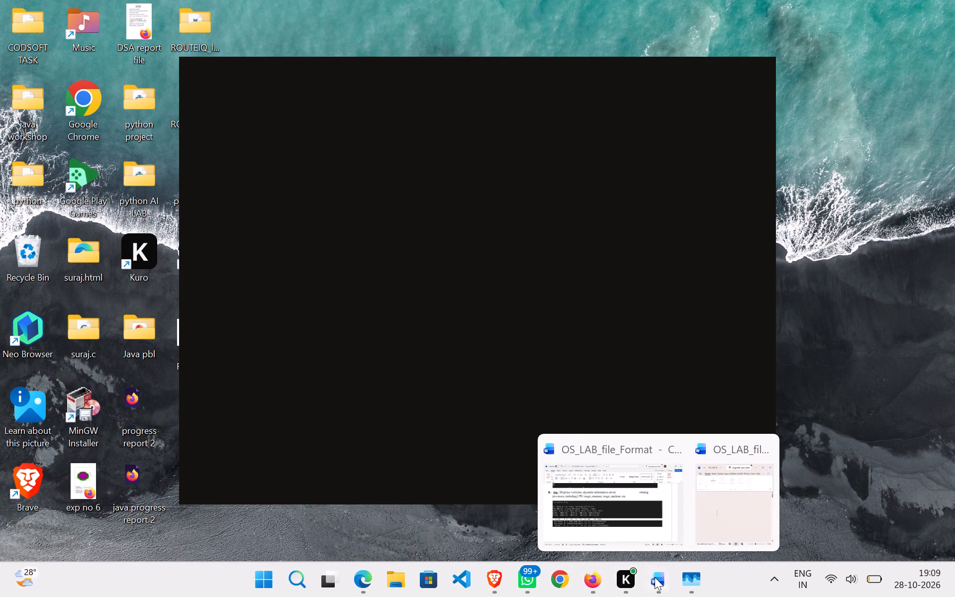
{"action": "left_click", "coordinate": [662, 573]}
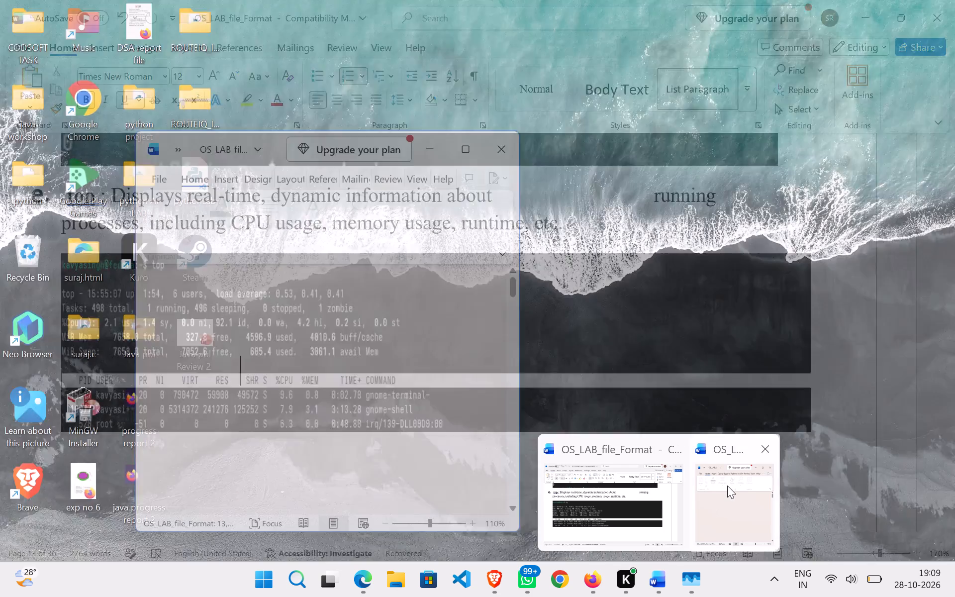
{"action": "left_click", "coordinate": [725, 486]}
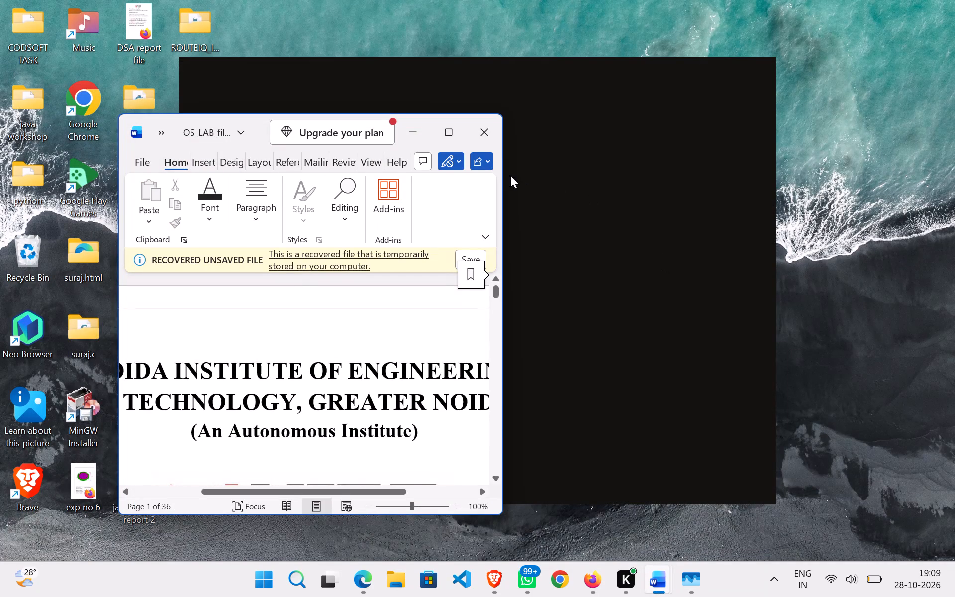
{"action": "left_click", "coordinate": [449, 133]}
Examine the recovered document's opening pages, from the cover and index through the UNIX introduction to System Architecture.
{"action": "scroll", "coordinate": [448, 308], "scroll_direction": "down", "scroll_amount": 1}
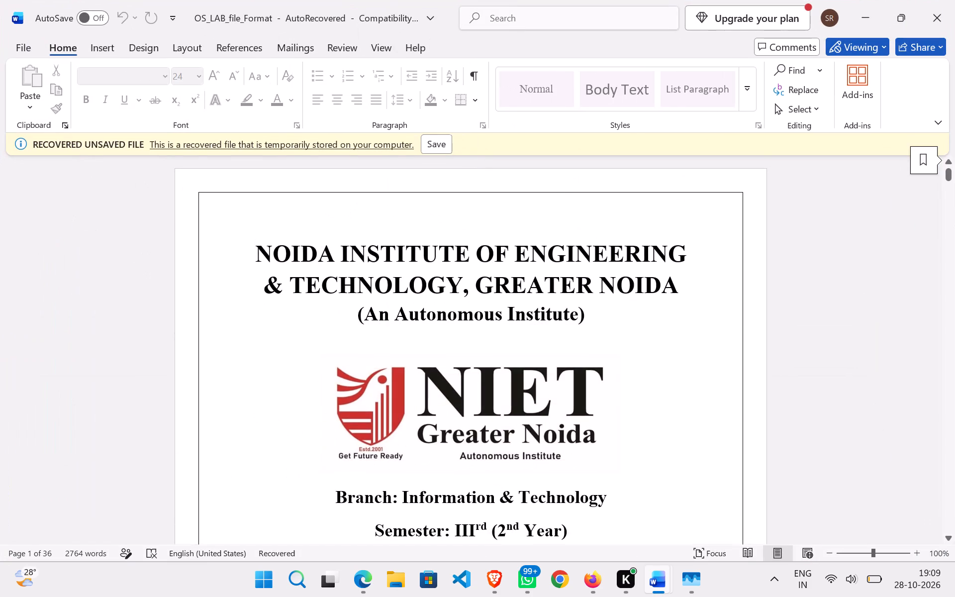
{"action": "scroll", "coordinate": [448, 308], "scroll_direction": "down", "scroll_amount": 2}
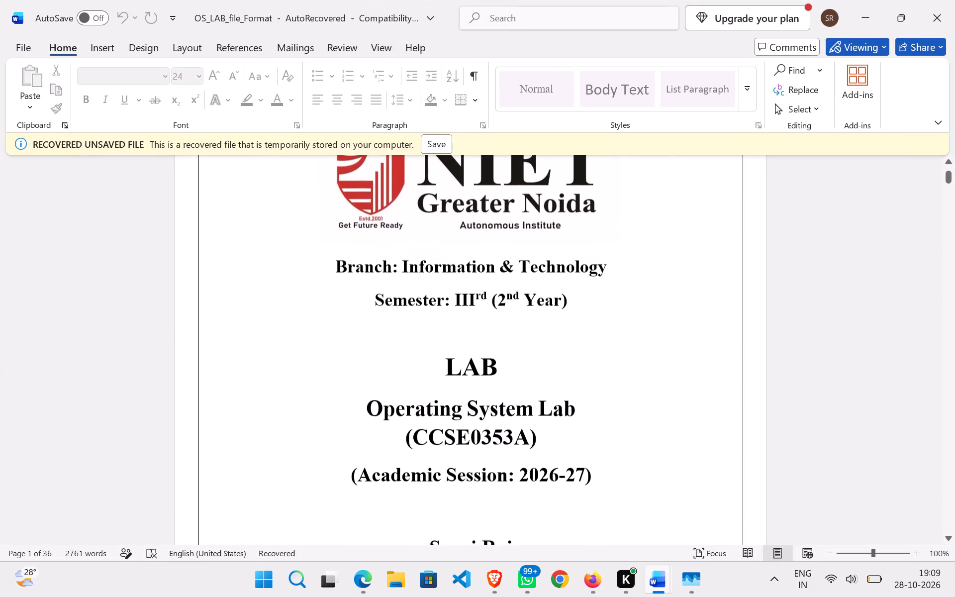
{"action": "scroll", "coordinate": [448, 308], "scroll_direction": "down", "scroll_amount": 8}
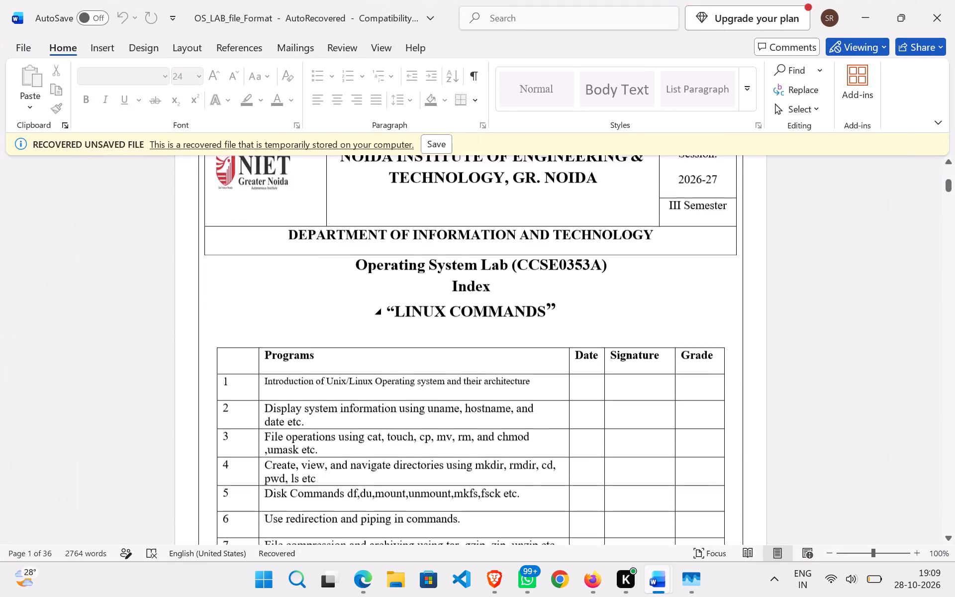
{"action": "scroll", "coordinate": [448, 308], "scroll_direction": "down", "scroll_amount": 9}
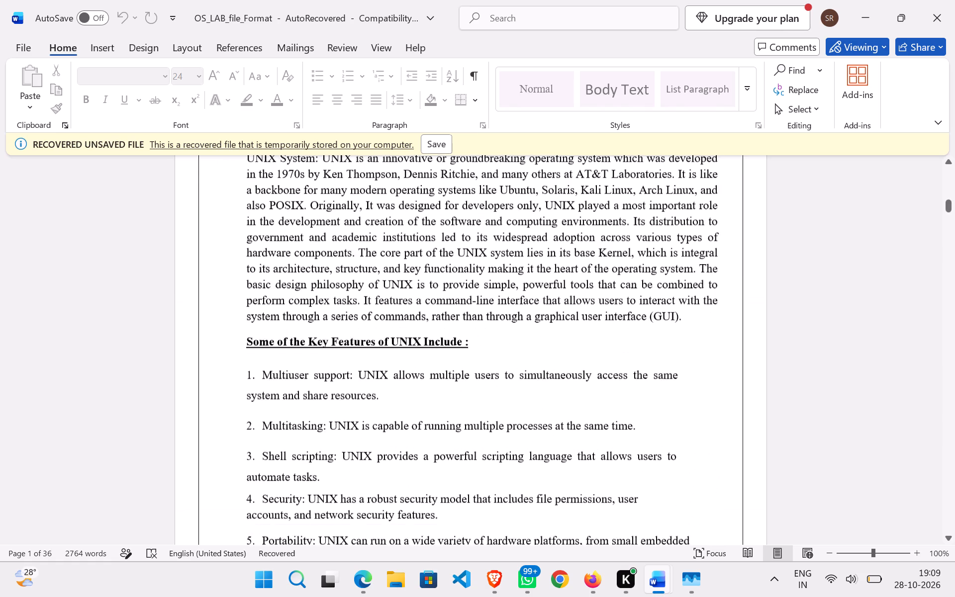
{"action": "scroll", "coordinate": [448, 308], "scroll_direction": "down", "scroll_amount": 5}
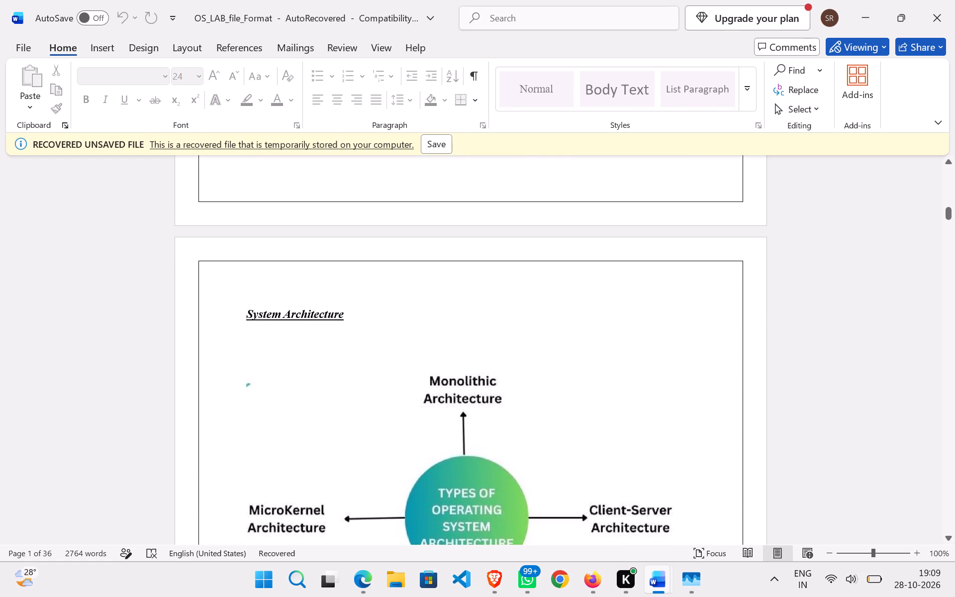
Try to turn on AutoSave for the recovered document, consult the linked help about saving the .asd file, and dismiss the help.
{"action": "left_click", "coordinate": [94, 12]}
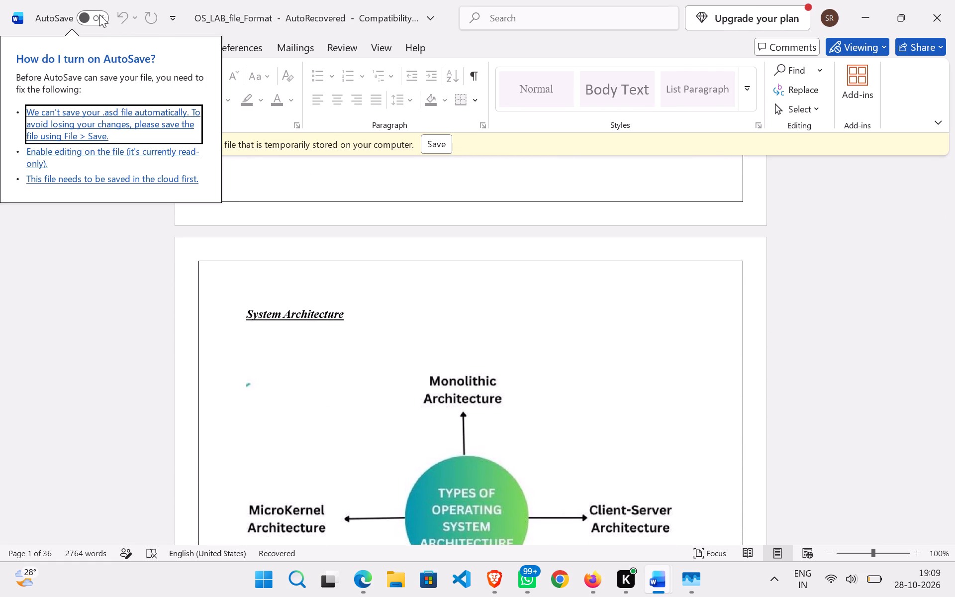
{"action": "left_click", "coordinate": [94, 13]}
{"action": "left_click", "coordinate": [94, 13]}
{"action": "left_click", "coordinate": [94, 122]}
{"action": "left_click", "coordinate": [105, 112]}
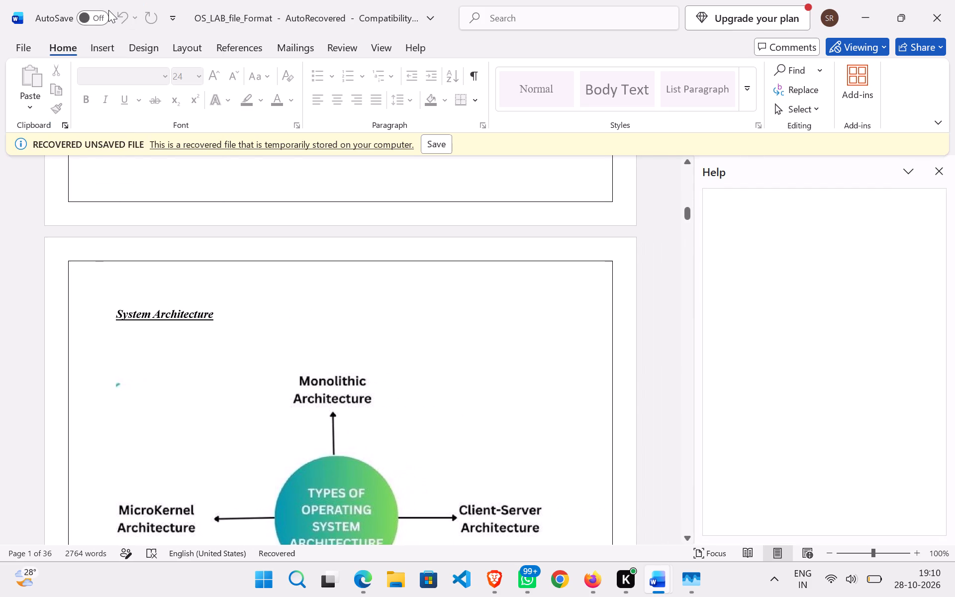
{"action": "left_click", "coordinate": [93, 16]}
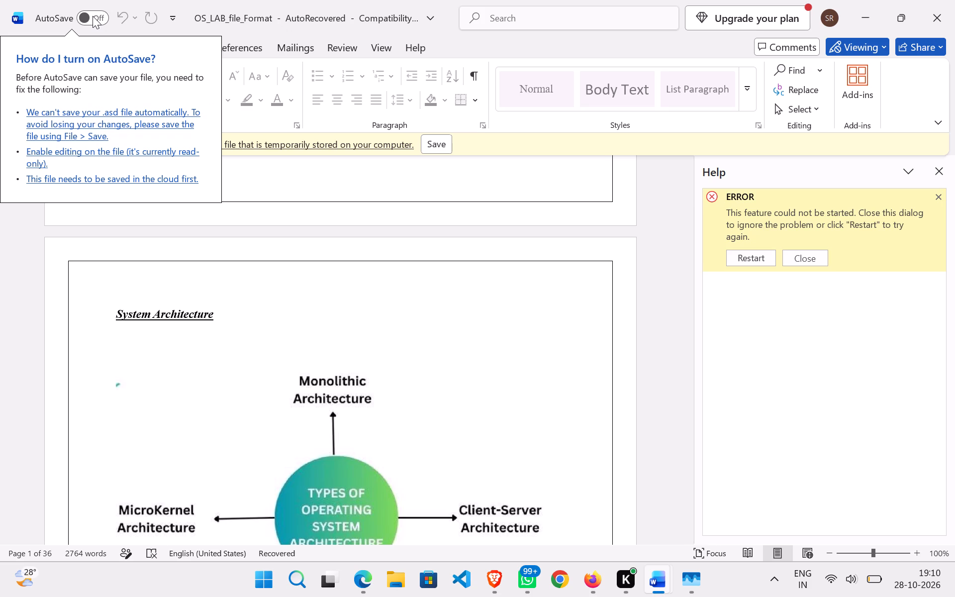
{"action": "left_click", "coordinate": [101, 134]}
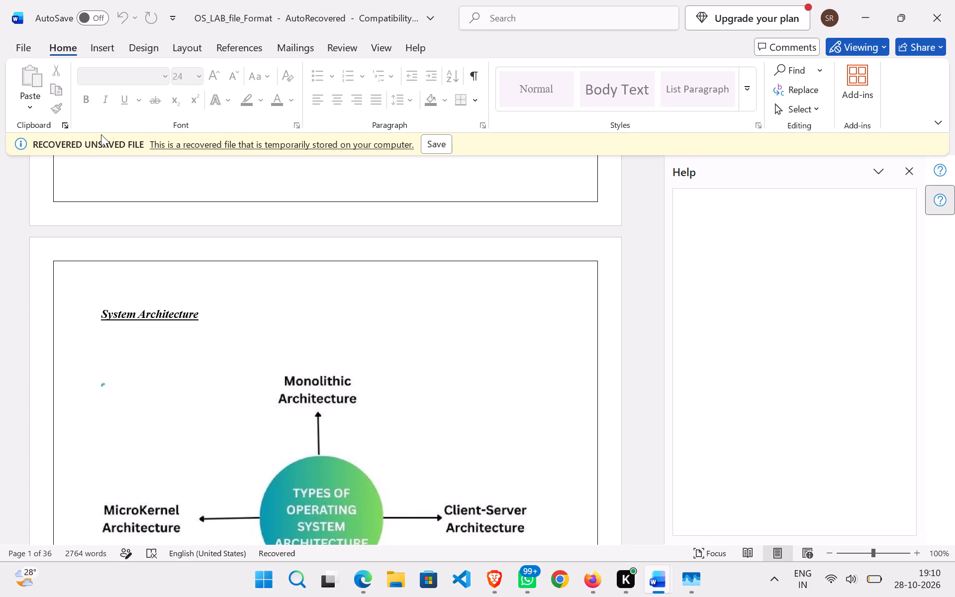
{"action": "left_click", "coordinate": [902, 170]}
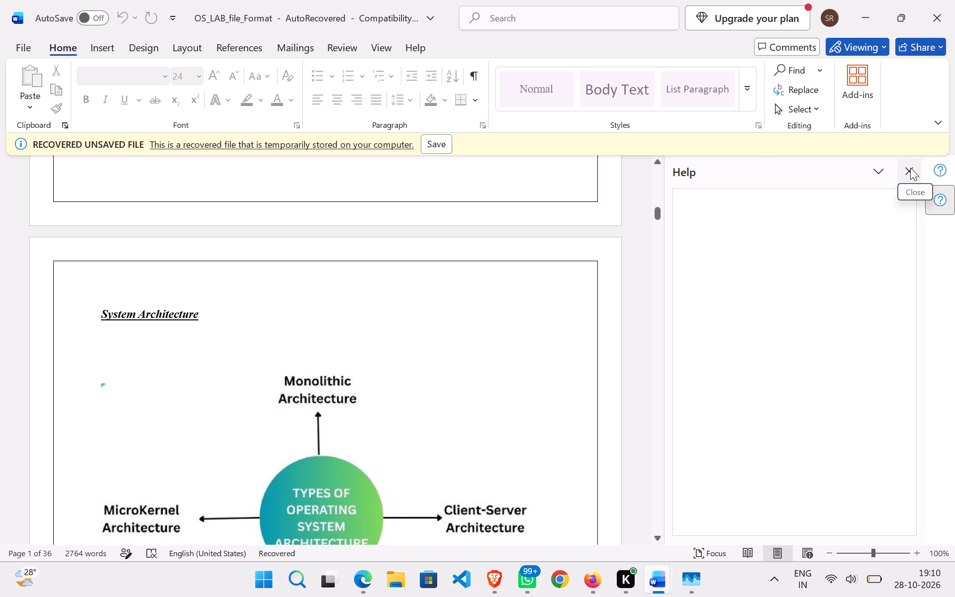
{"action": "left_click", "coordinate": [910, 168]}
Examine the recovered document from the Unix and Linux comparison through the Linux command and system call sections to Practical 2's shell scripting programs.
{"action": "scroll", "coordinate": [467, 355], "scroll_direction": "down", "scroll_amount": 6}
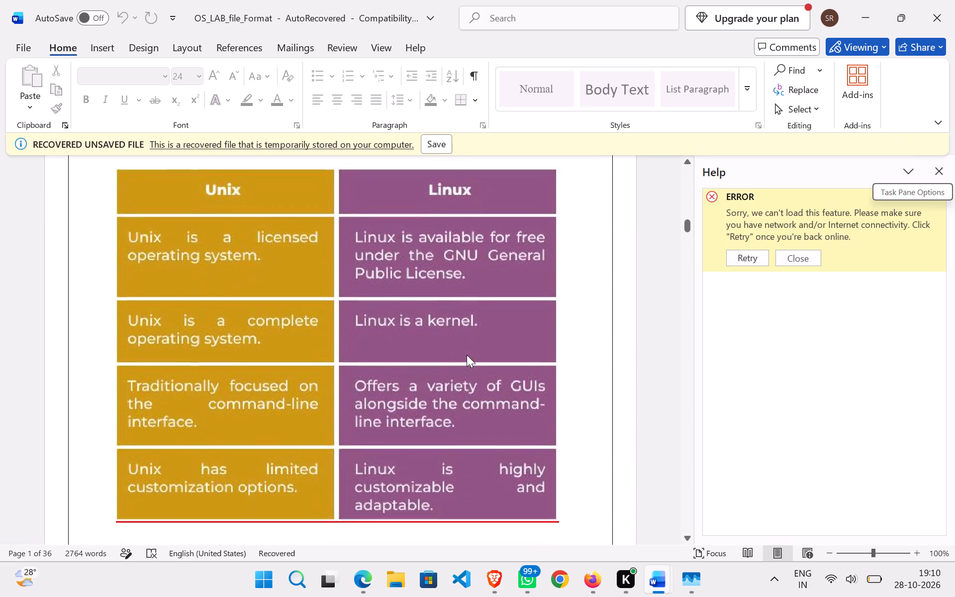
{"action": "scroll", "coordinate": [467, 355], "scroll_direction": "down", "scroll_amount": 9}
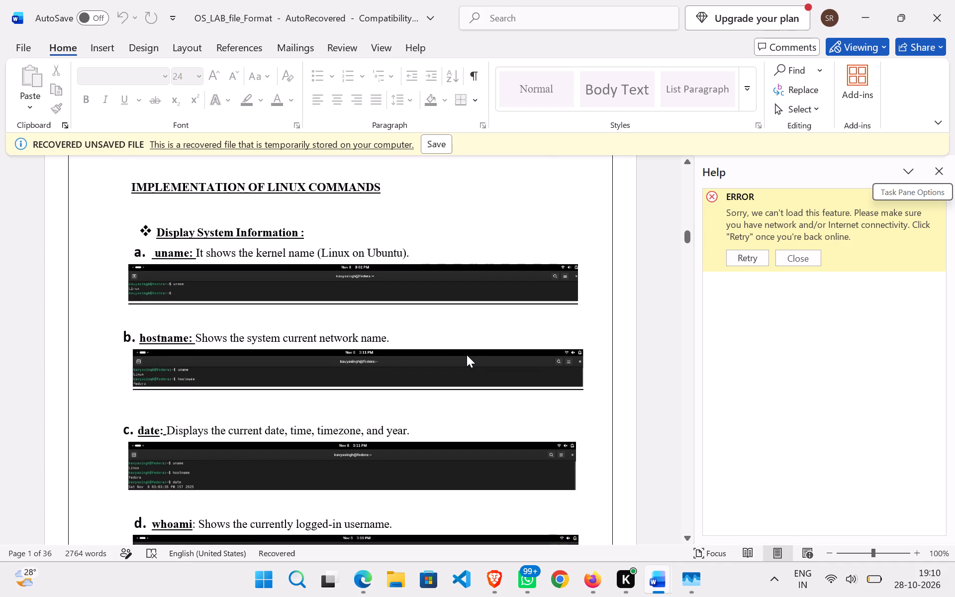
{"action": "scroll", "coordinate": [467, 355], "scroll_direction": "down", "scroll_amount": 4}
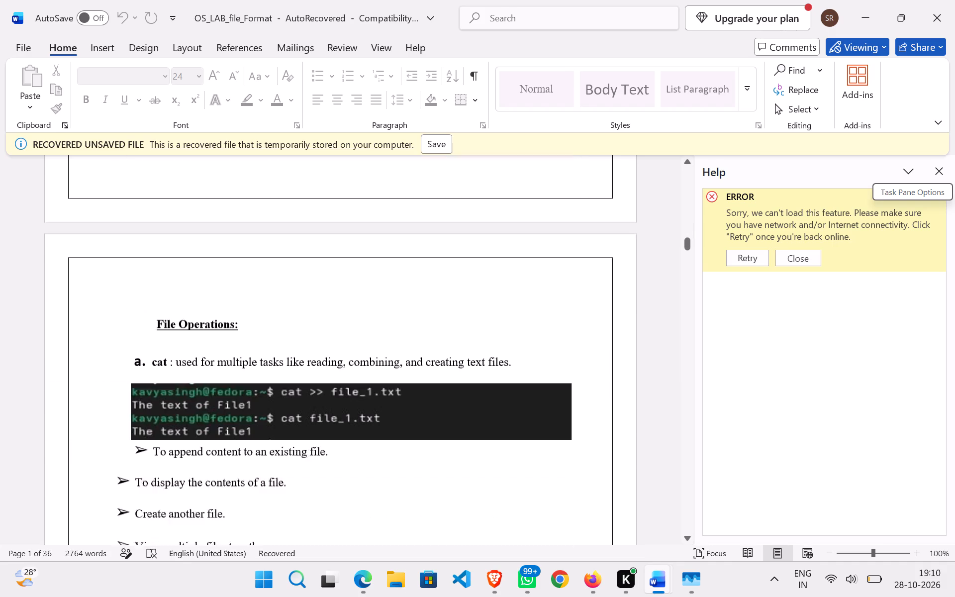
{"action": "scroll", "coordinate": [467, 355], "scroll_direction": "down", "scroll_amount": 5}
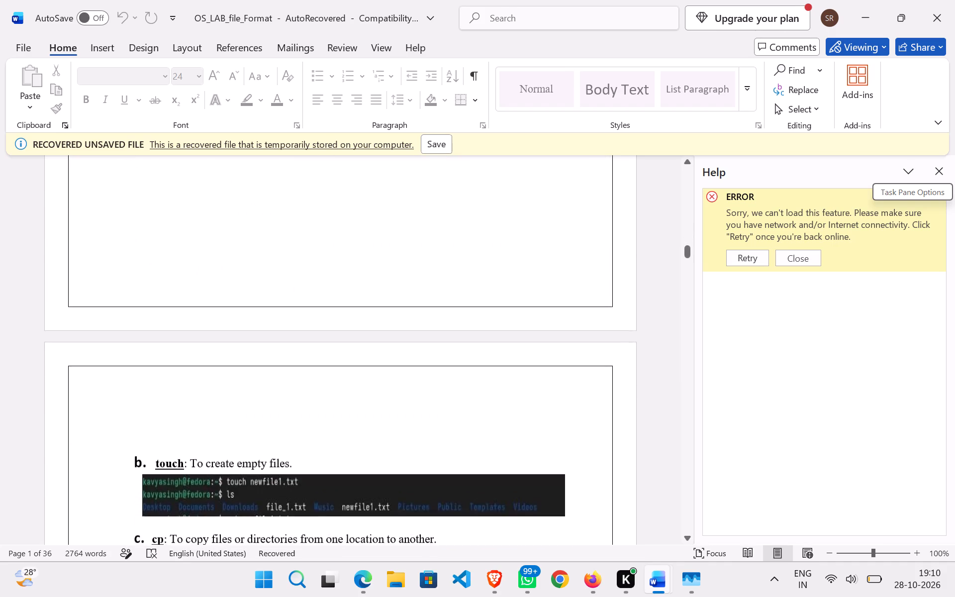
{"action": "scroll", "coordinate": [467, 355], "scroll_direction": "down", "scroll_amount": 4}
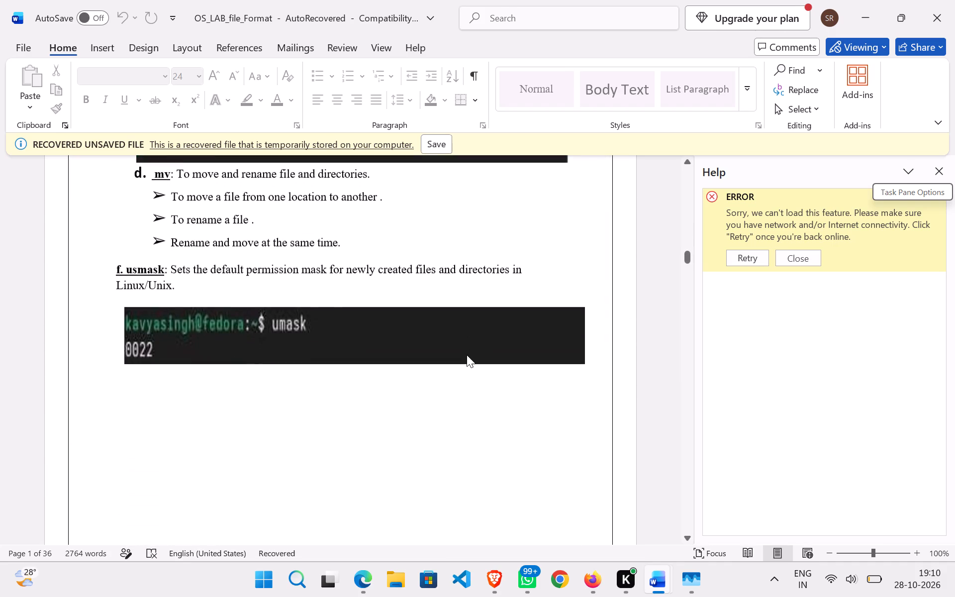
{"action": "scroll", "coordinate": [467, 355], "scroll_direction": "down", "scroll_amount": 4}
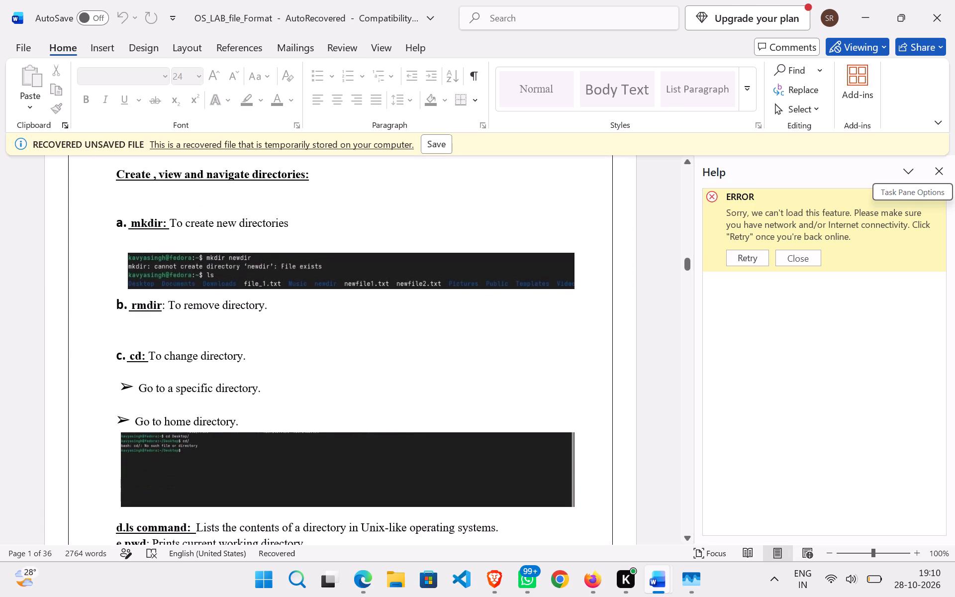
{"action": "scroll", "coordinate": [467, 355], "scroll_direction": "down", "scroll_amount": 3}
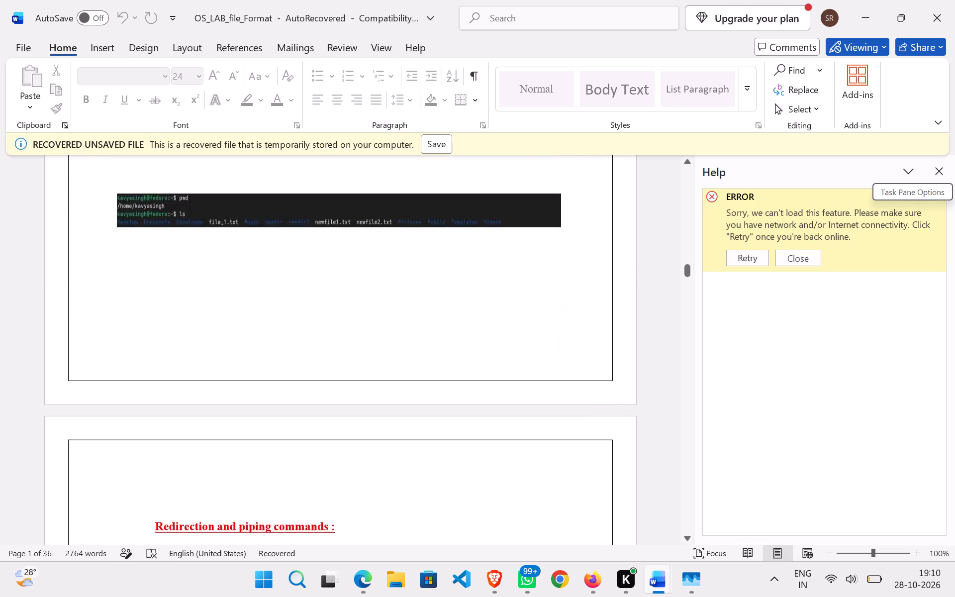
{"action": "scroll", "coordinate": [467, 355], "scroll_direction": "down", "scroll_amount": 13}
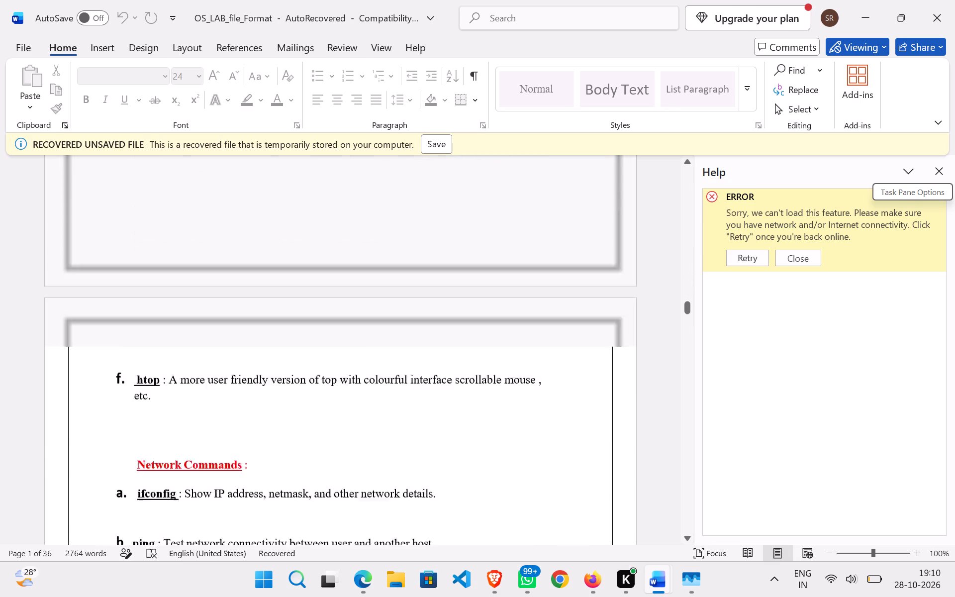
{"action": "scroll", "coordinate": [467, 355], "scroll_direction": "down", "scroll_amount": 1}
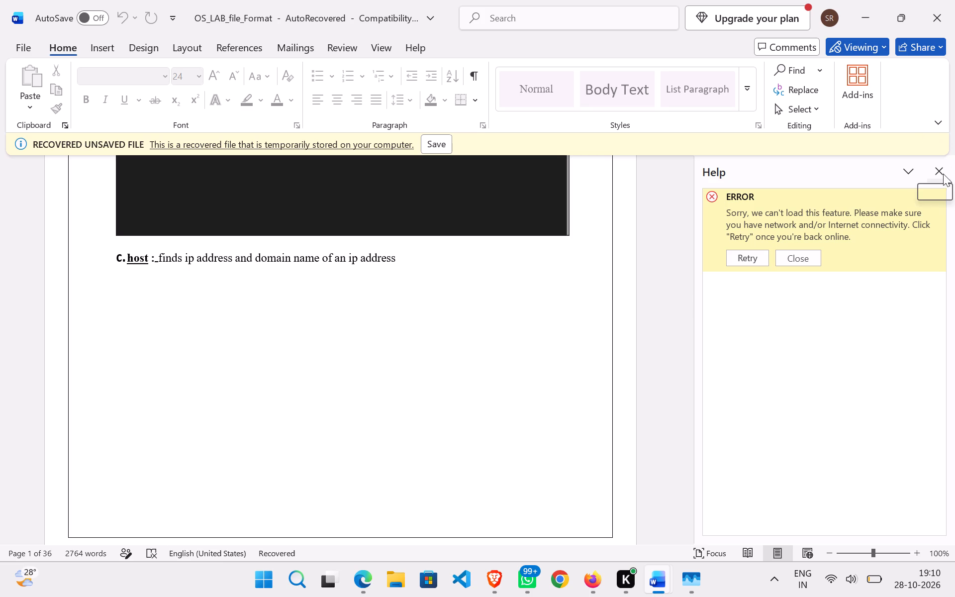
{"action": "left_click", "coordinate": [941, 174]}
{"action": "scroll", "coordinate": [527, 326], "scroll_direction": "down", "scroll_amount": 4}
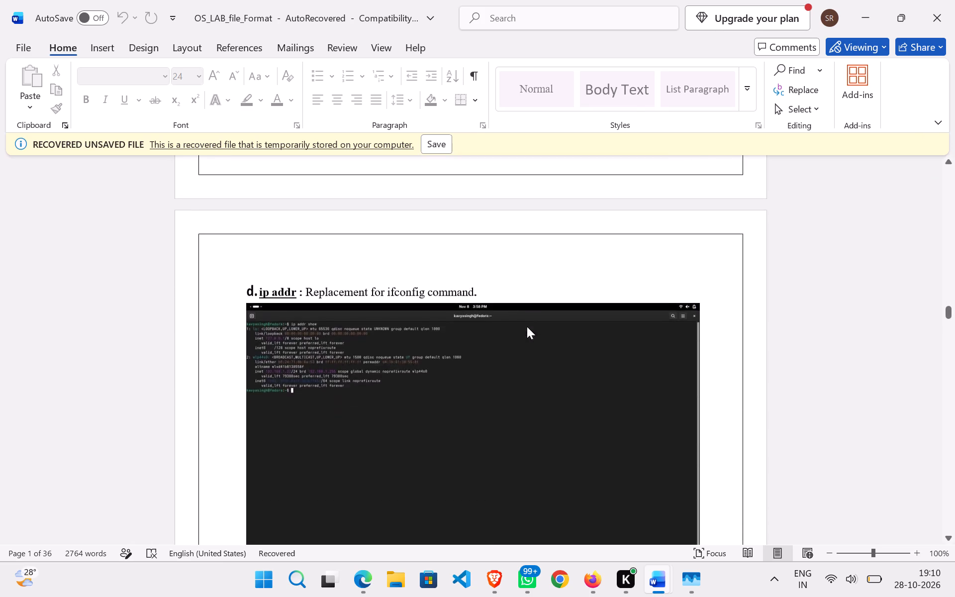
{"action": "scroll", "coordinate": [527, 326], "scroll_direction": "down", "scroll_amount": 7}
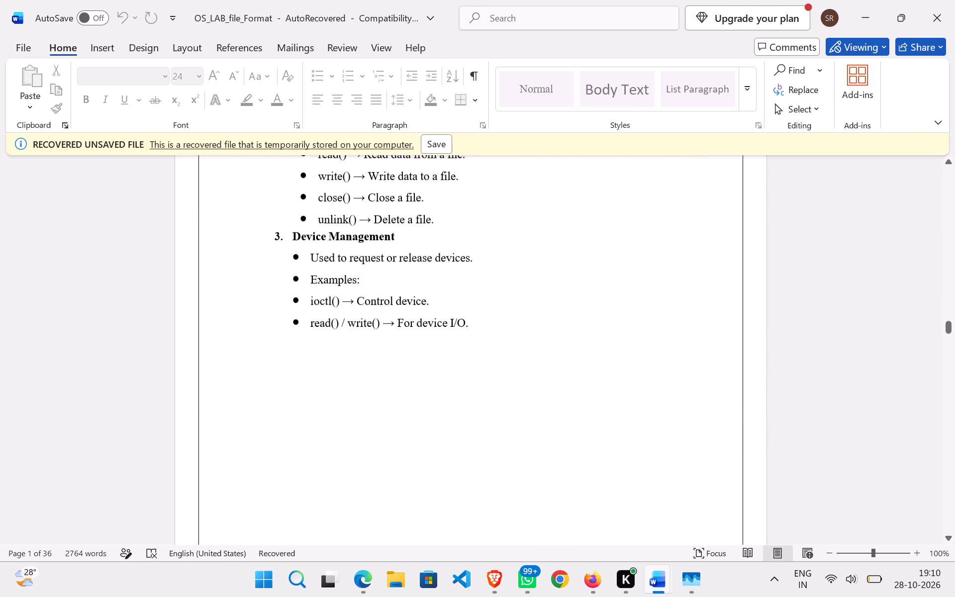
{"action": "scroll", "coordinate": [527, 326], "scroll_direction": "down", "scroll_amount": 11}
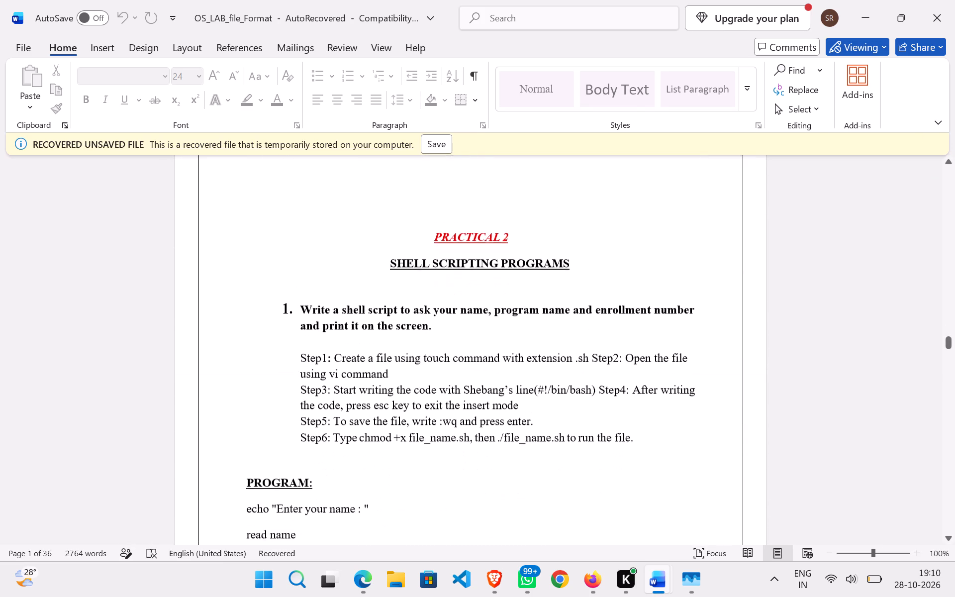
Capture a screen snip of Practical 2's first shell script task, covering its question, steps and full program code.
{"action": "scroll", "coordinate": [527, 326], "scroll_direction": "down", "scroll_amount": 1}
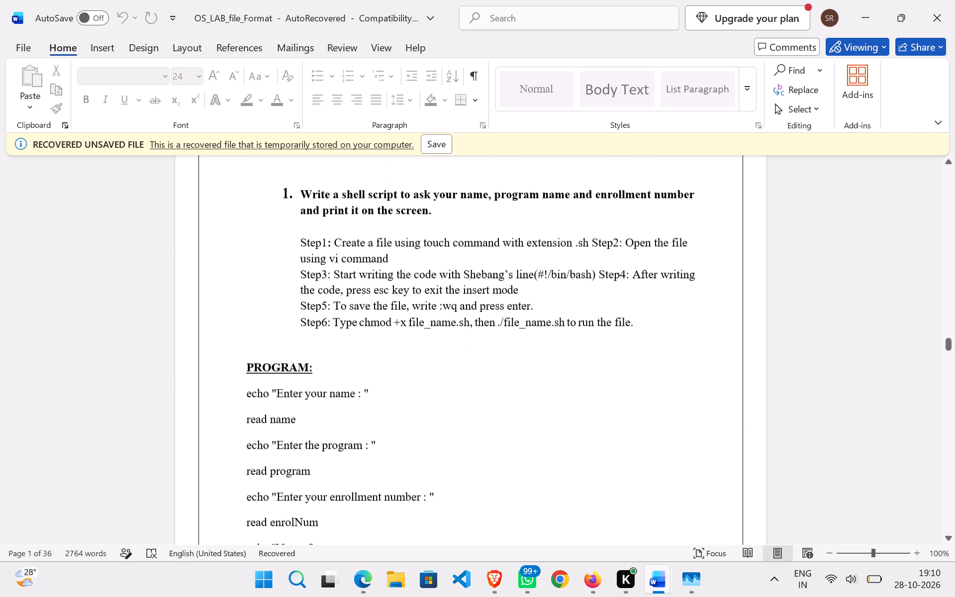
{"action": "scroll", "coordinate": [527, 326], "scroll_direction": "down", "scroll_amount": 1}
{"action": "scroll", "coordinate": [527, 326], "scroll_direction": "down", "scroll_amount": 3, "text": "ctrl"}
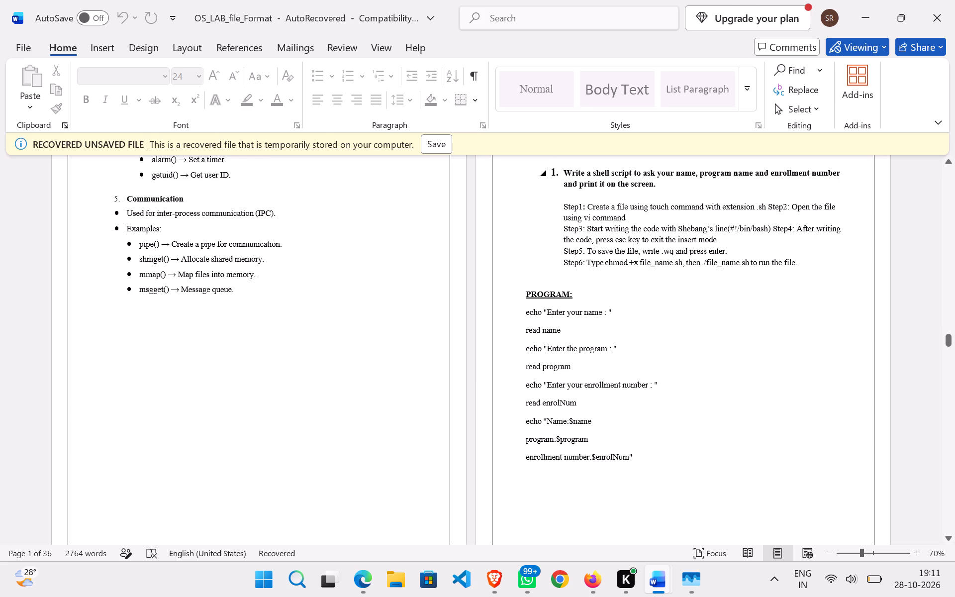